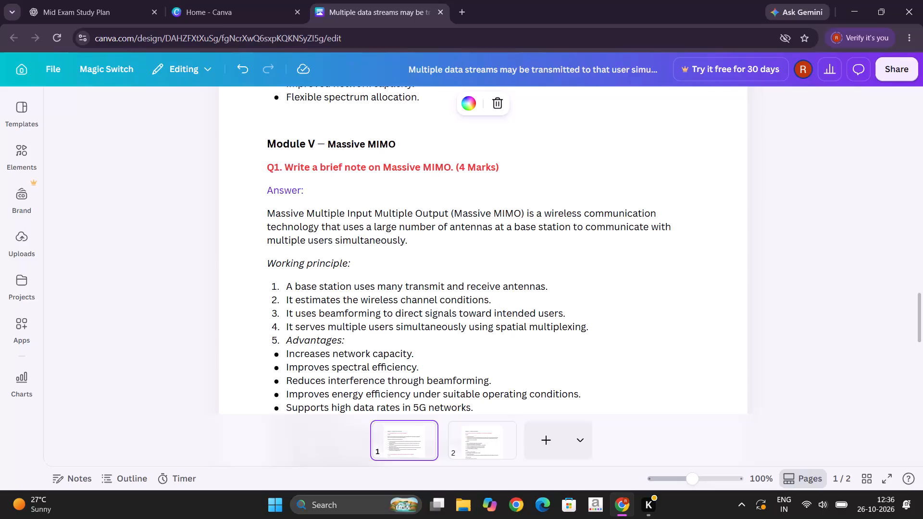
Make the "Answer:" label under Module III Q1 on Mobile Cloud Enablers bold and black.
scroll(371, 196, "up", 9)
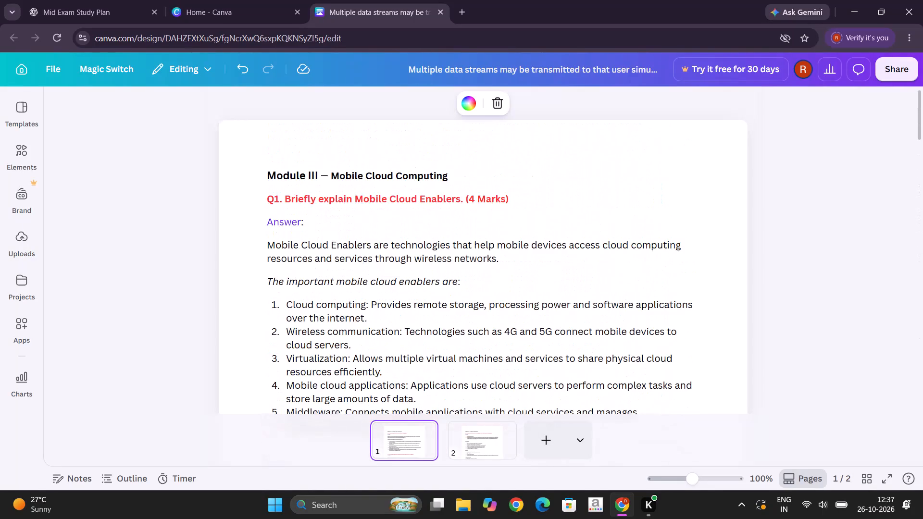
scroll(371, 196, "up", 1)
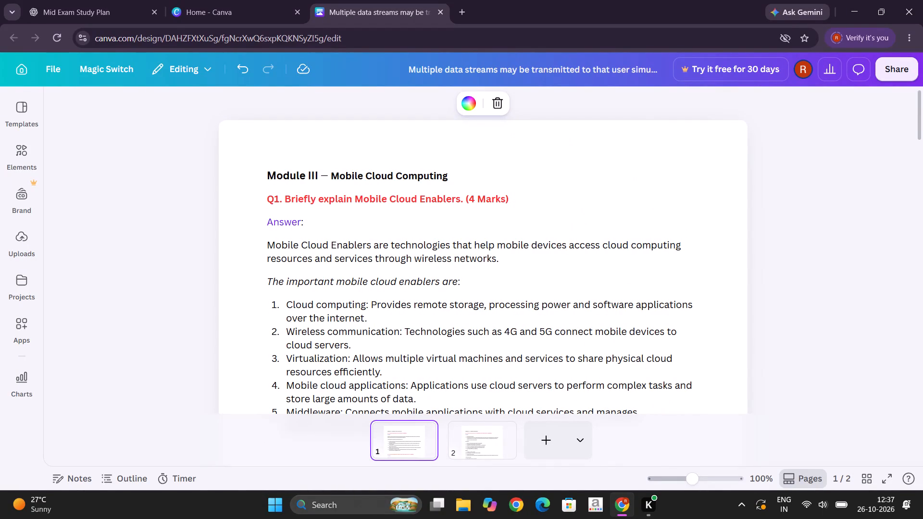
left_click_drag(266, 222, 307, 221)
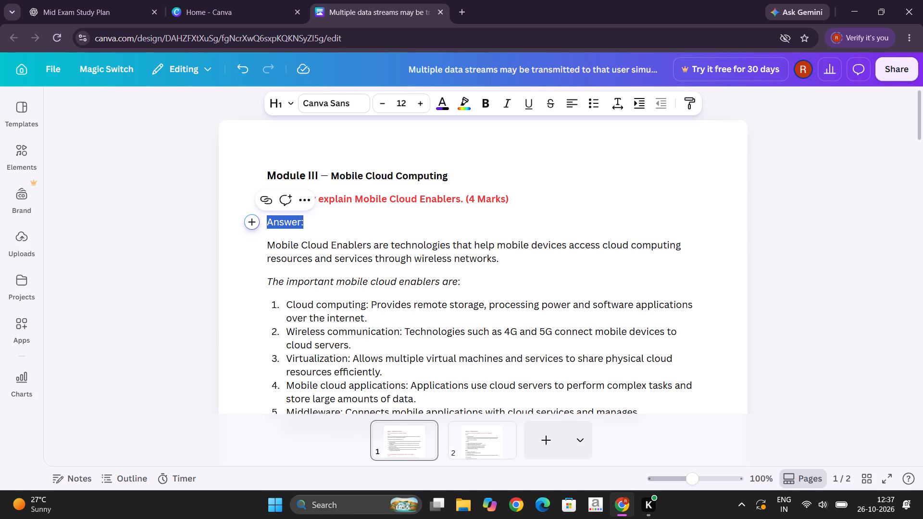
key("ctrl+b")
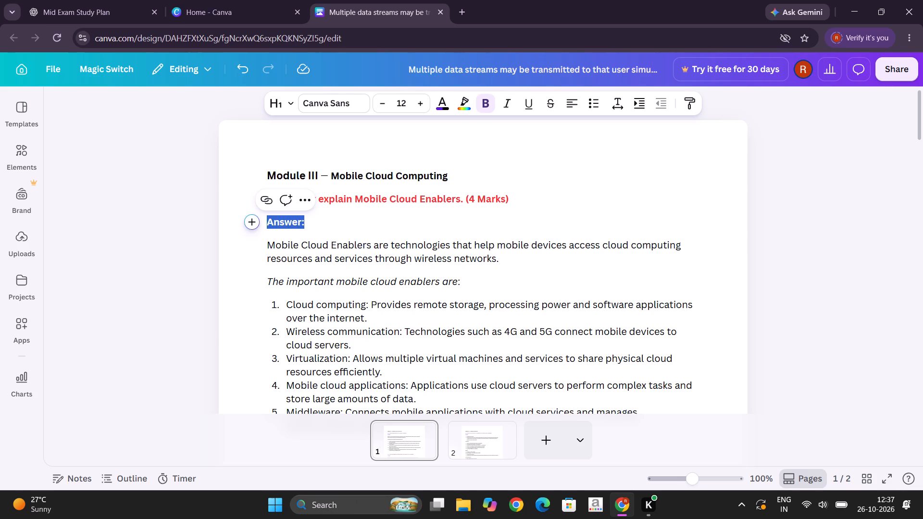
left_click(438, 103)
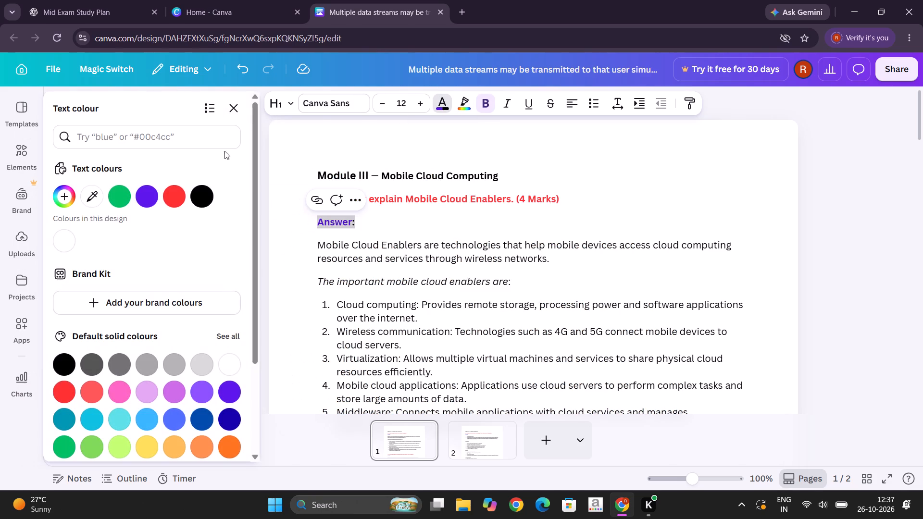
left_click(200, 194)
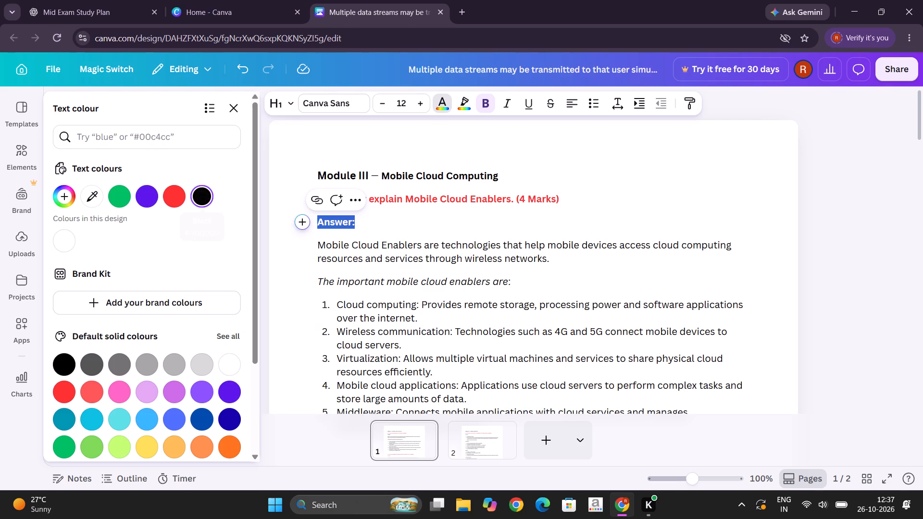
Make the "Answer:" label under Module III Q2 on hardware and network resources bold and black.
scroll(330, 311, "down", 3)
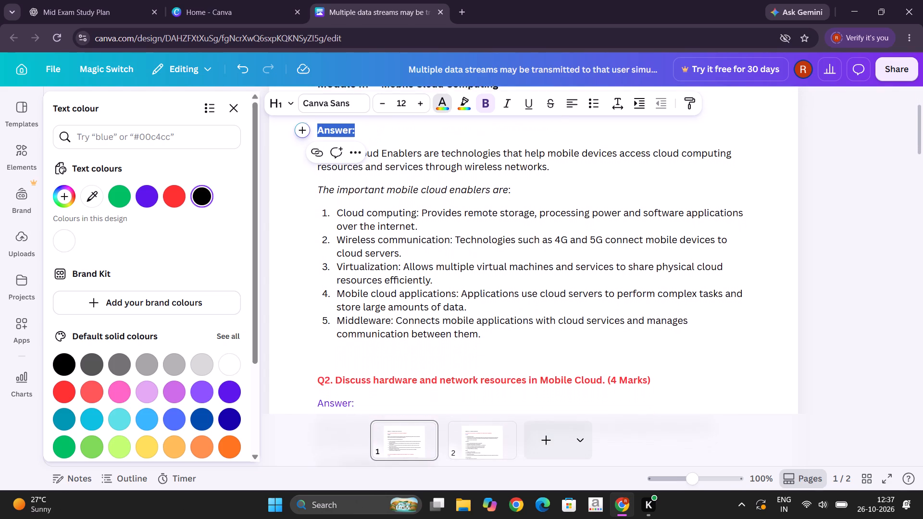
scroll(330, 311, "down", 3)
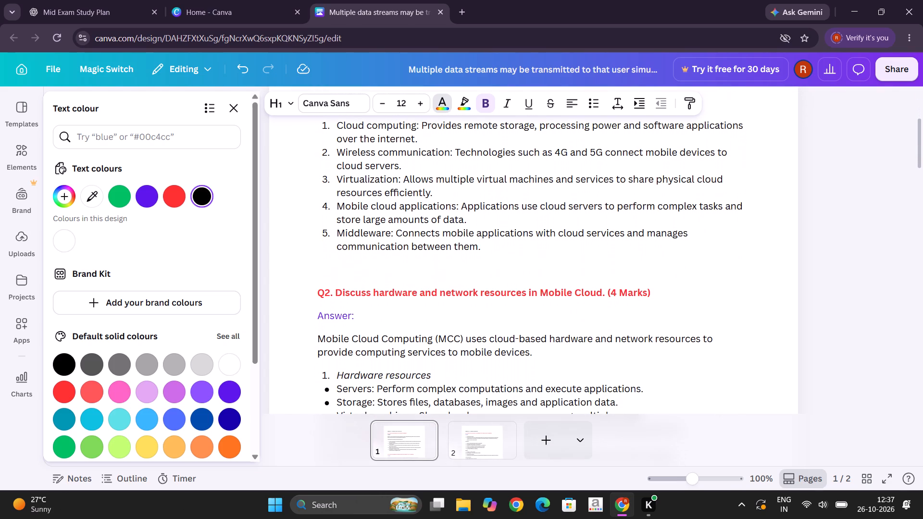
scroll(330, 311, "right", 1)
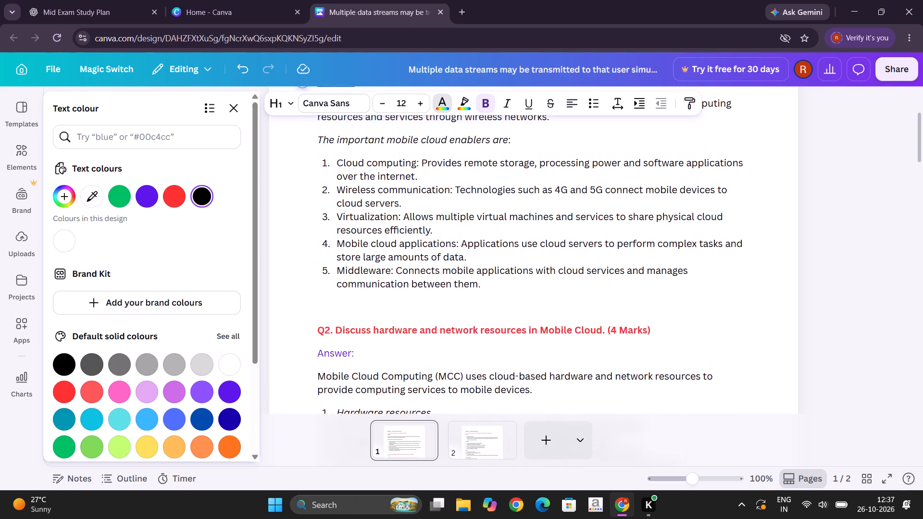
scroll(330, 311, "right", 1)
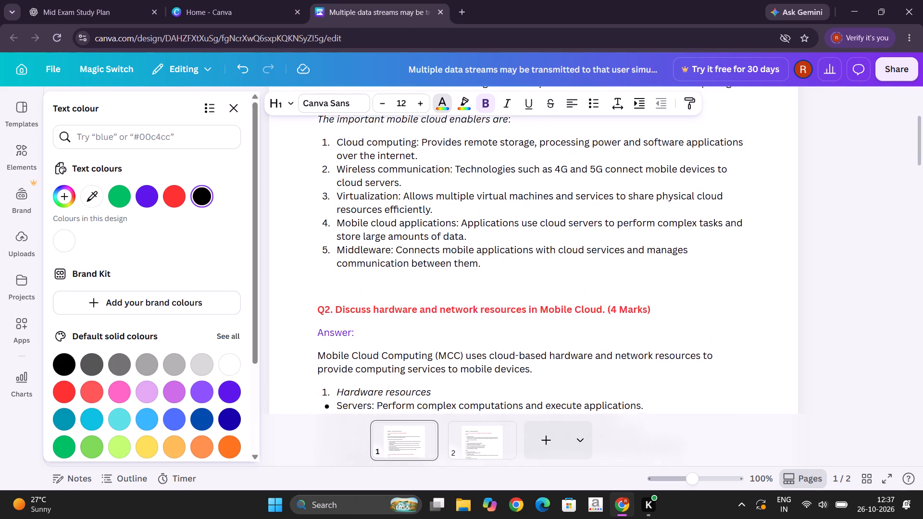
scroll(330, 311, "right", 1)
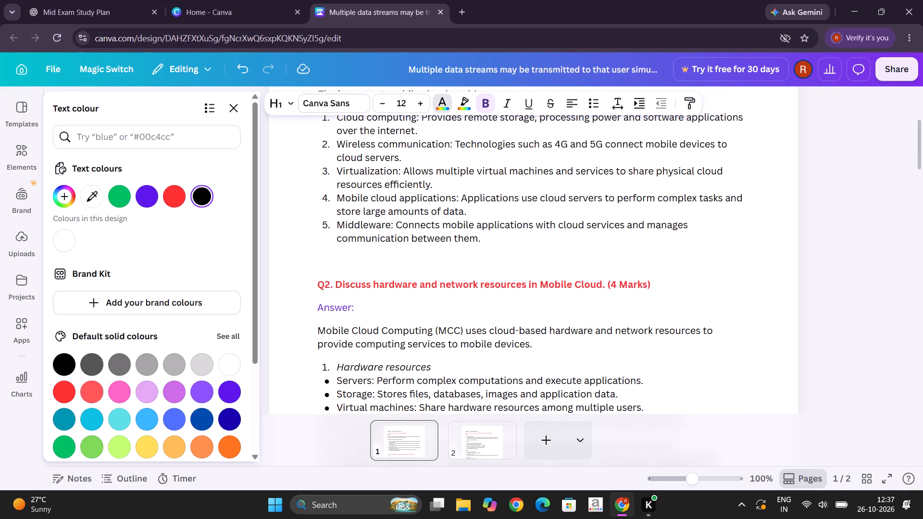
left_click_drag(316, 309, 369, 304)
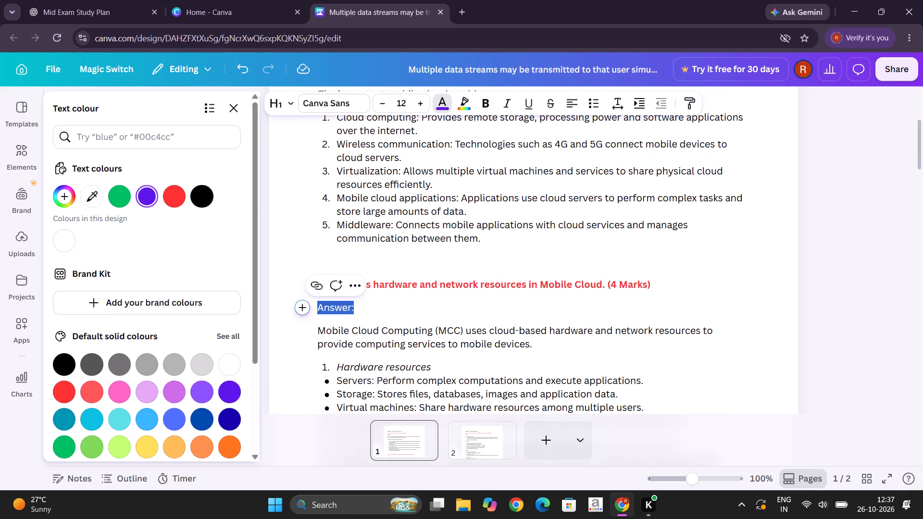
key("ctrl+b")
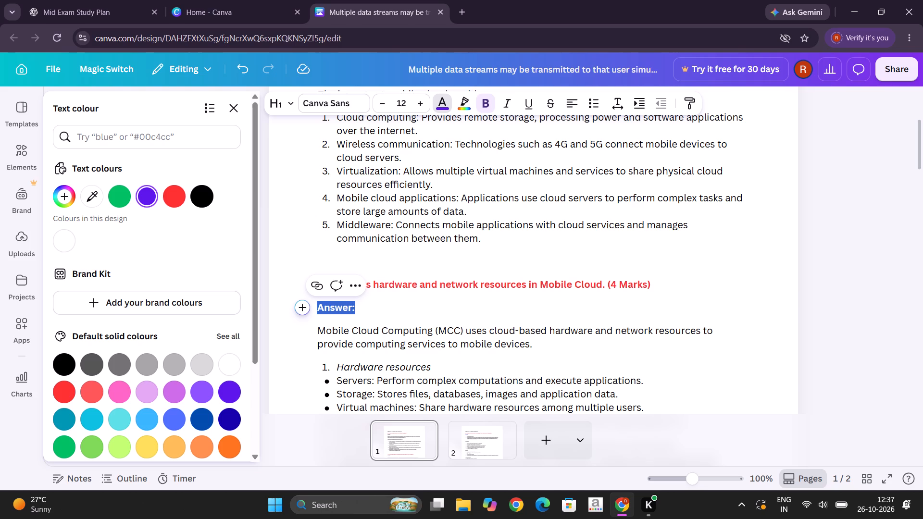
left_click(204, 200)
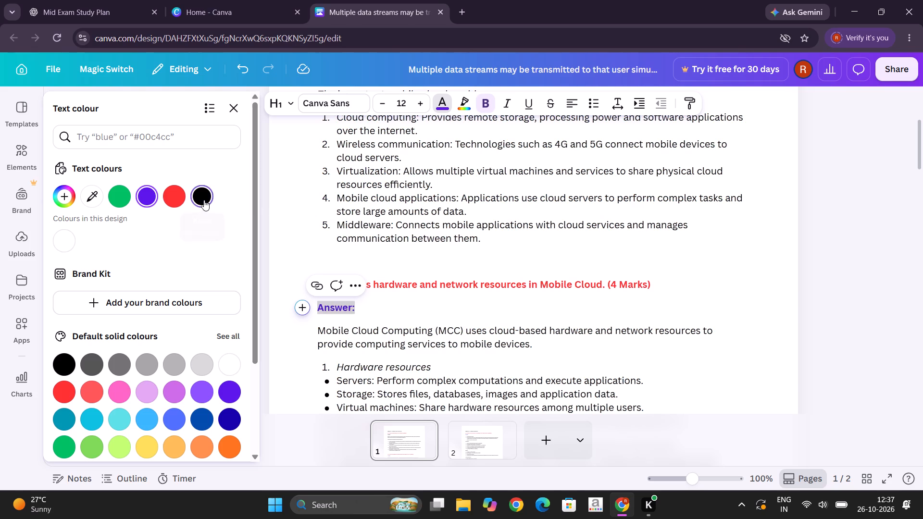
Bold the "Hardware resources" and "Network resources" subheadings in the Module III Q2 answer.
scroll(364, 345, "down", 1)
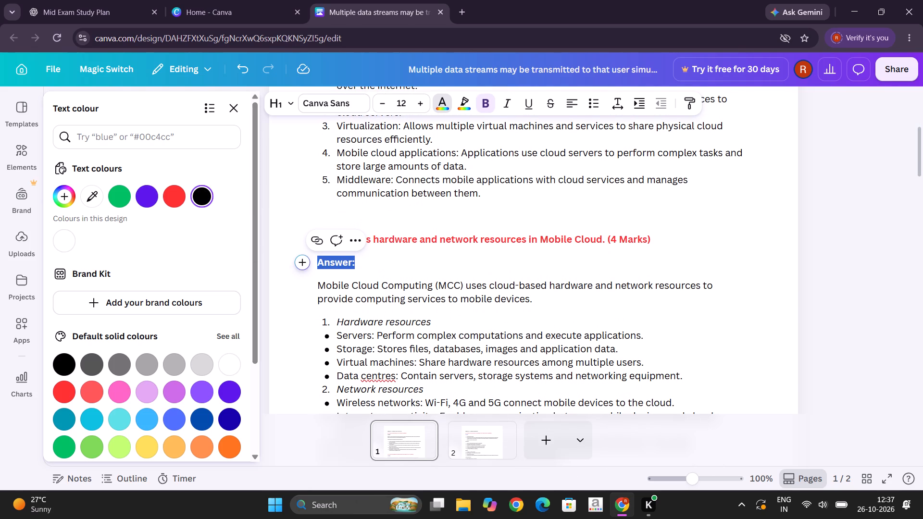
left_click_drag(332, 322, 445, 314)
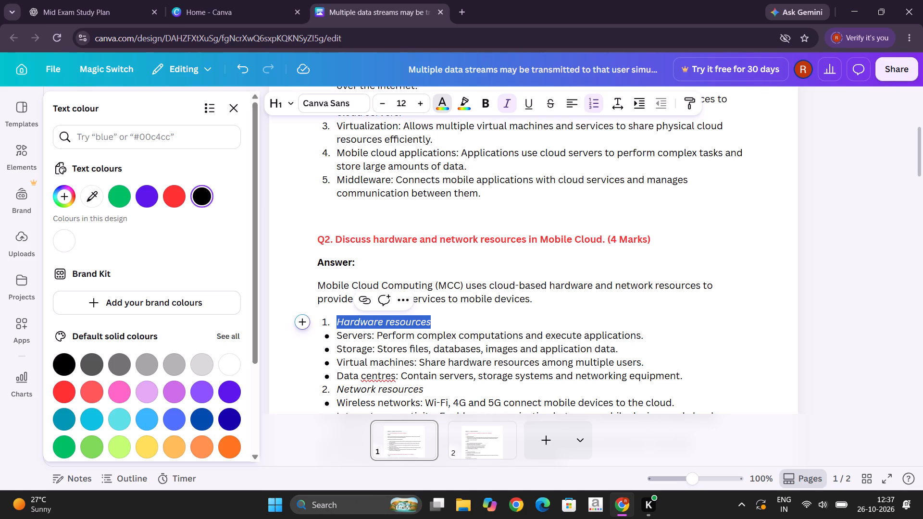
key("ctrl+b")
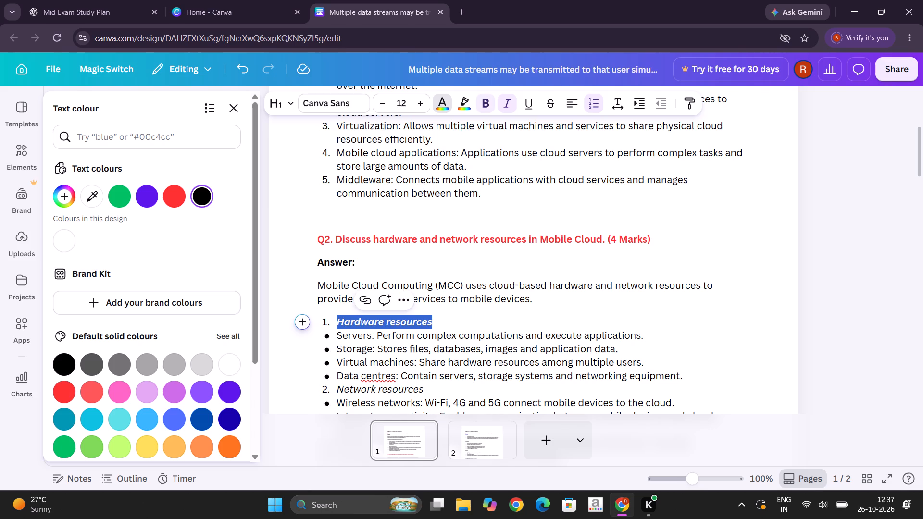
scroll(426, 294, "down", 2)
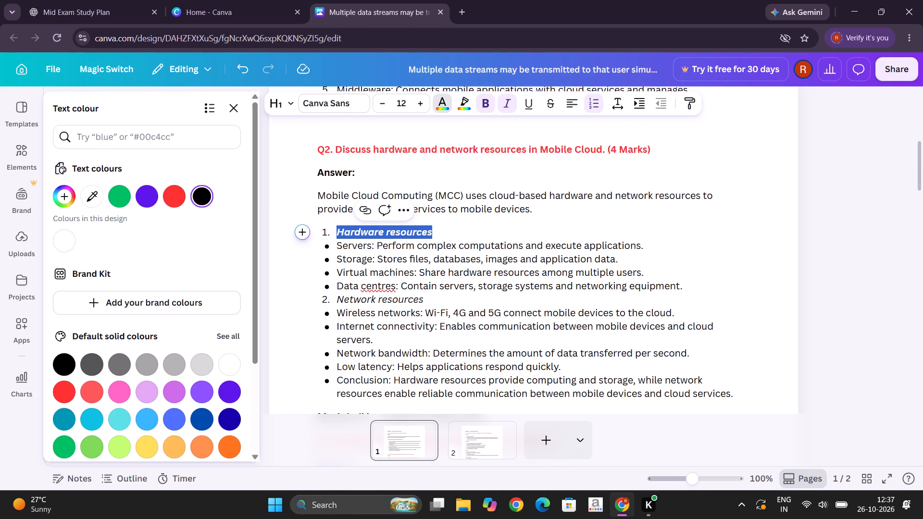
left_click_drag(335, 299, 493, 290)
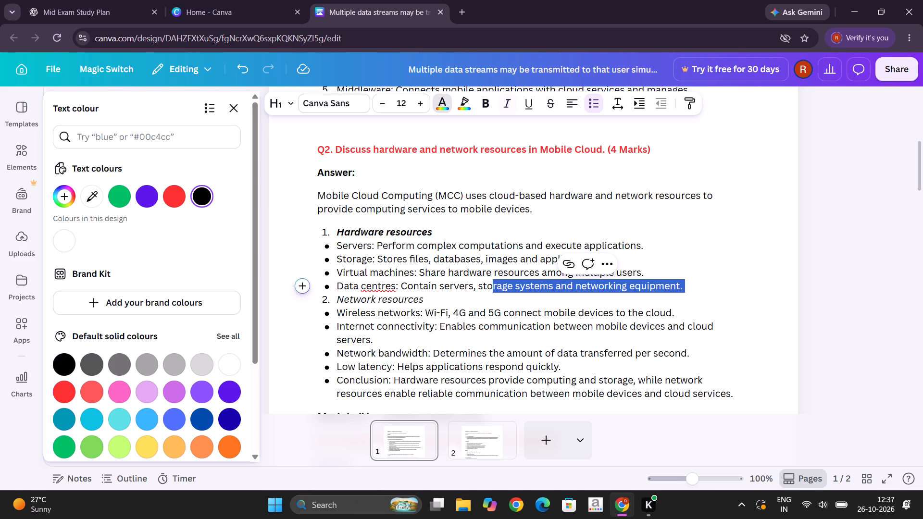
left_click_drag(519, 299, 385, 281)
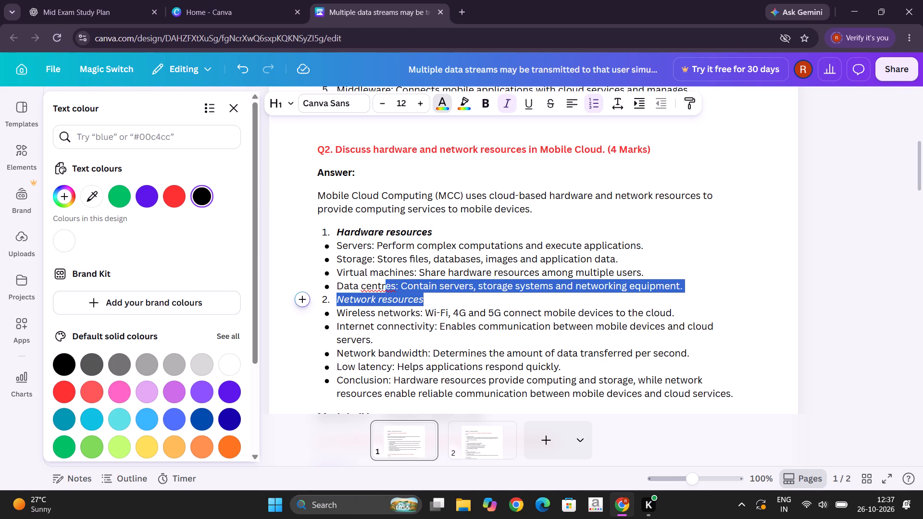
left_click_drag(385, 281, 387, 281)
left_click(387, 281)
left_click_drag(334, 299, 424, 299)
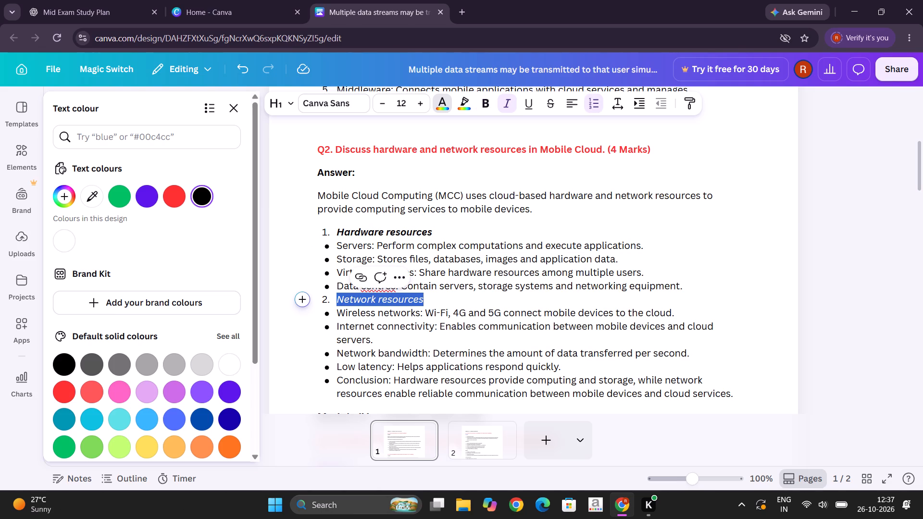
key("ctrl+b")
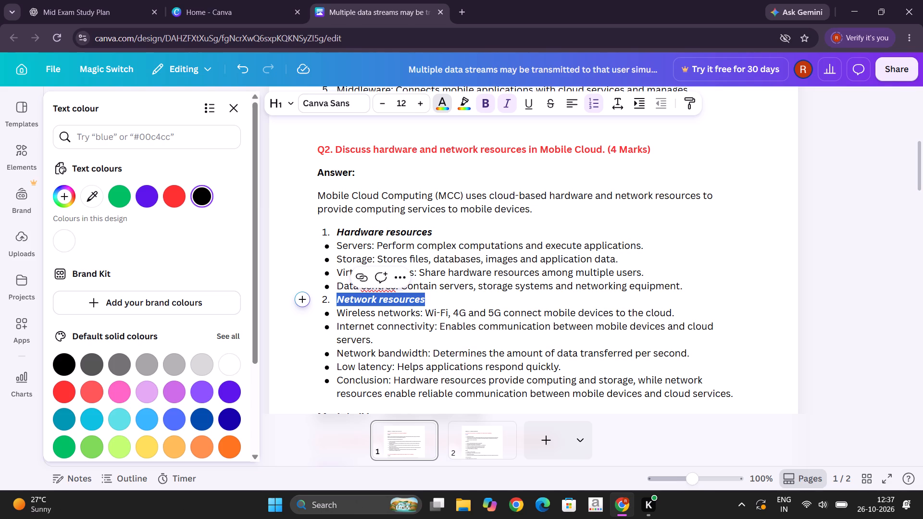
Make the "Answer:" label under Module IV Q1 on Cognitive Radio in 5G bold and black.
scroll(399, 309, "down", 3)
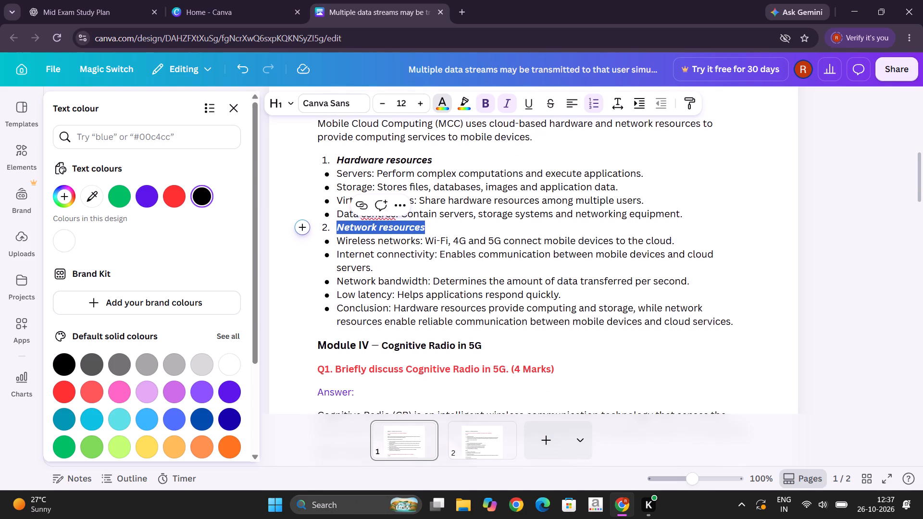
scroll(399, 309, "down", 2)
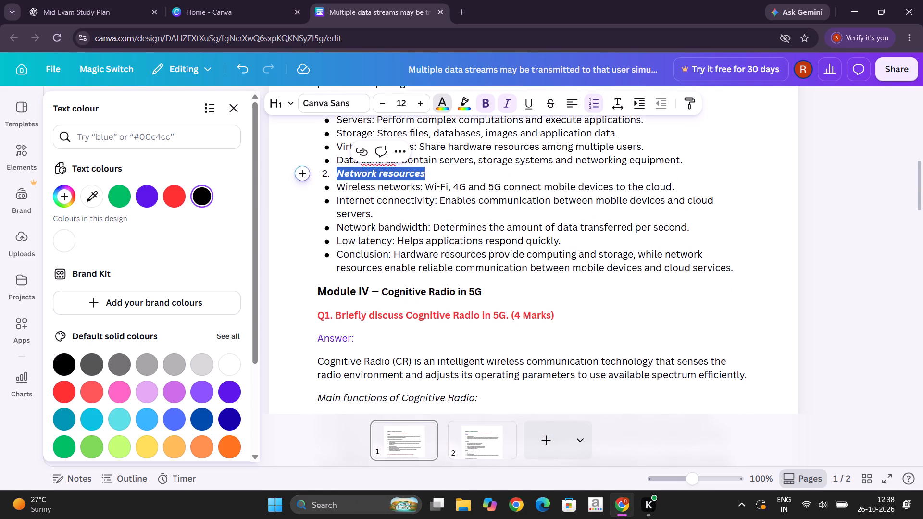
scroll(399, 309, "down", 1)
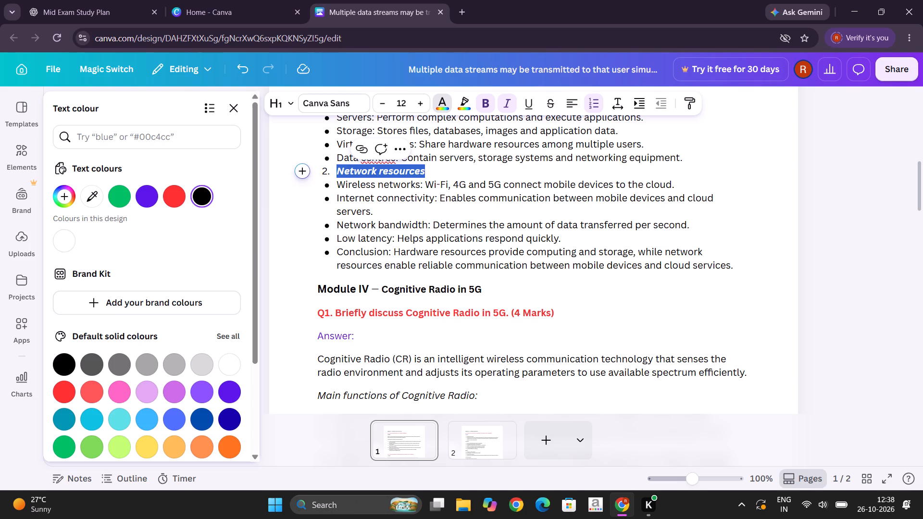
left_click_drag(318, 335, 371, 328)
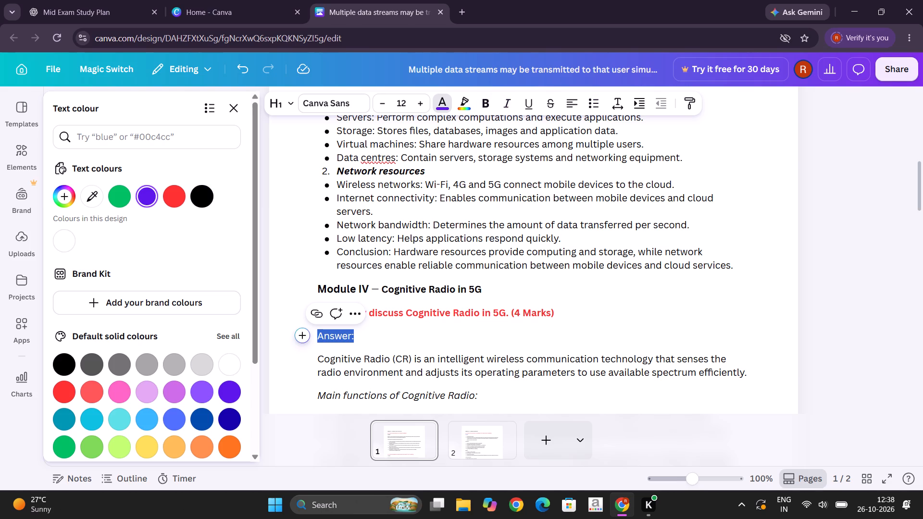
key("ctrl+b")
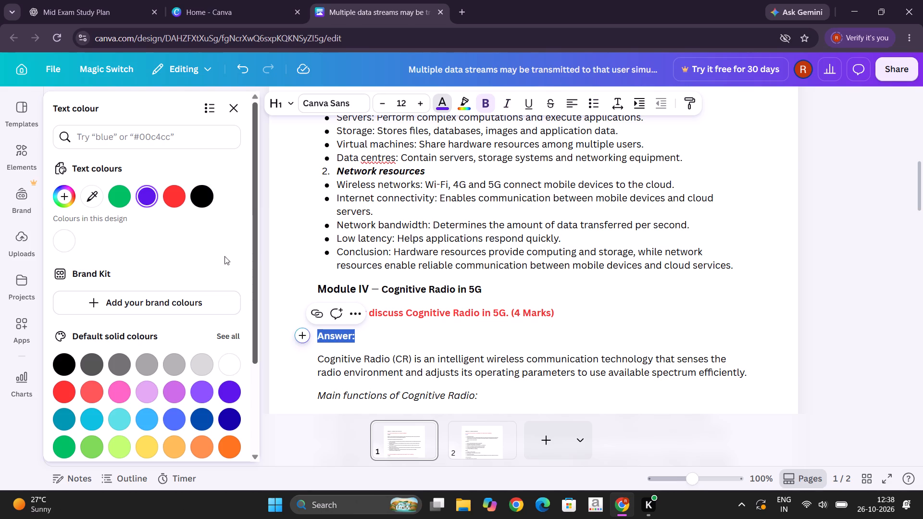
left_click(196, 195)
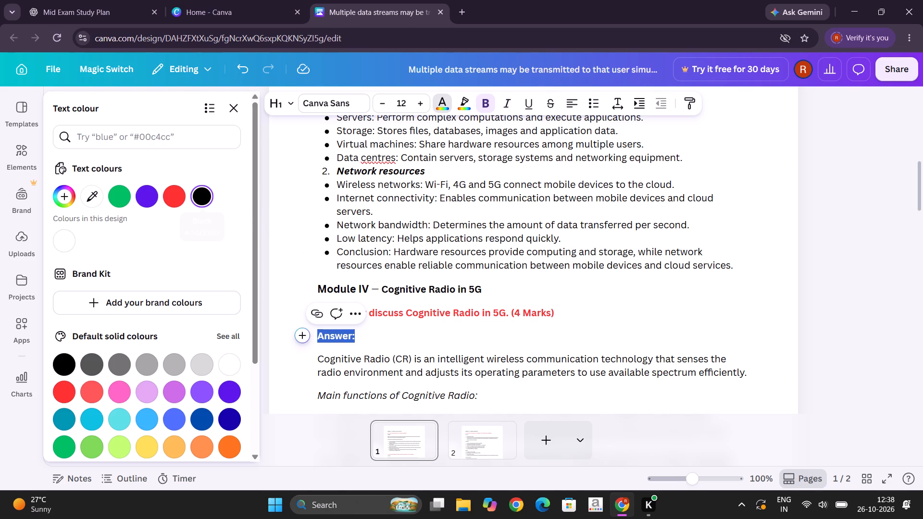
Bold the "Main functions of Cognitive Radio:" and "Advantages in 5G:" subheadings in the Module IV Q1 answer.
scroll(390, 336, "down", 2)
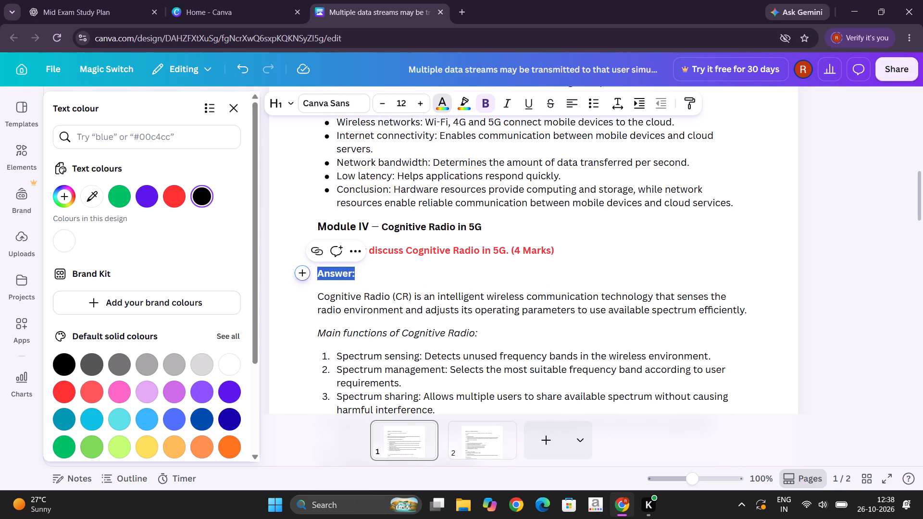
left_click_drag(317, 334, 484, 327)
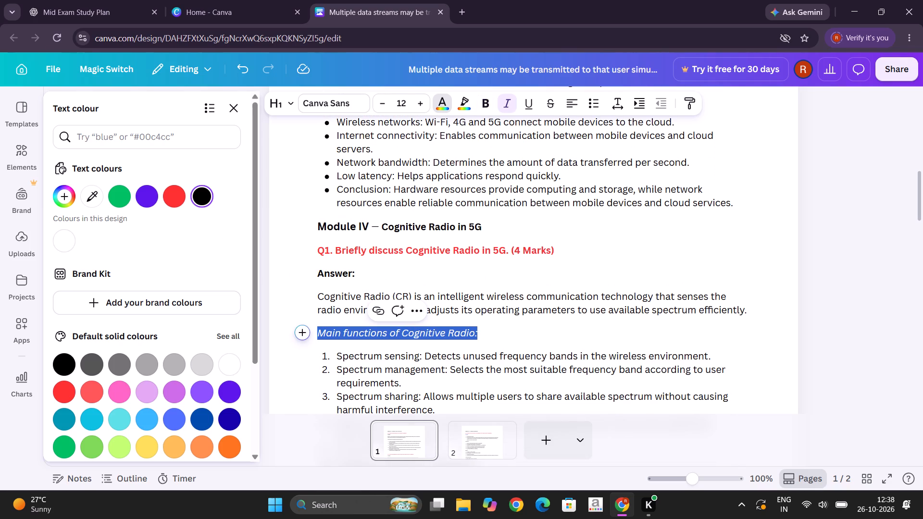
key("ctrl+b")
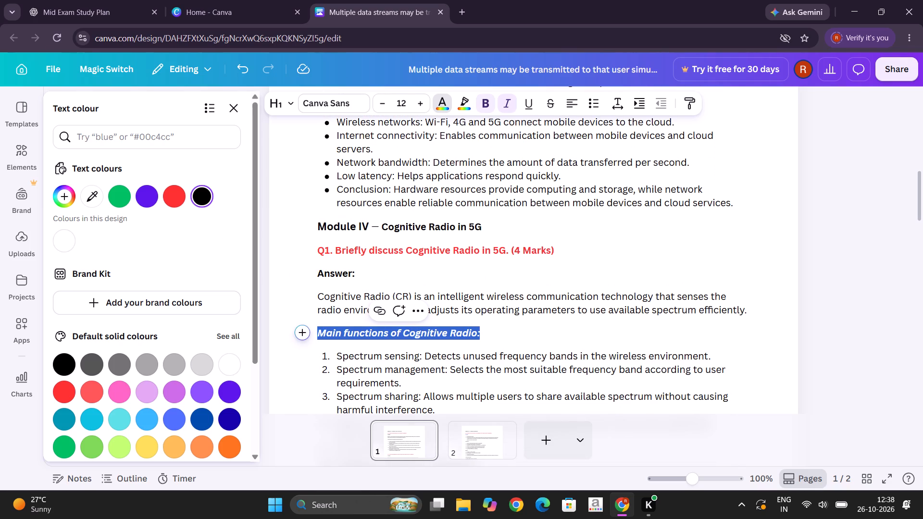
scroll(410, 362, "down", 3)
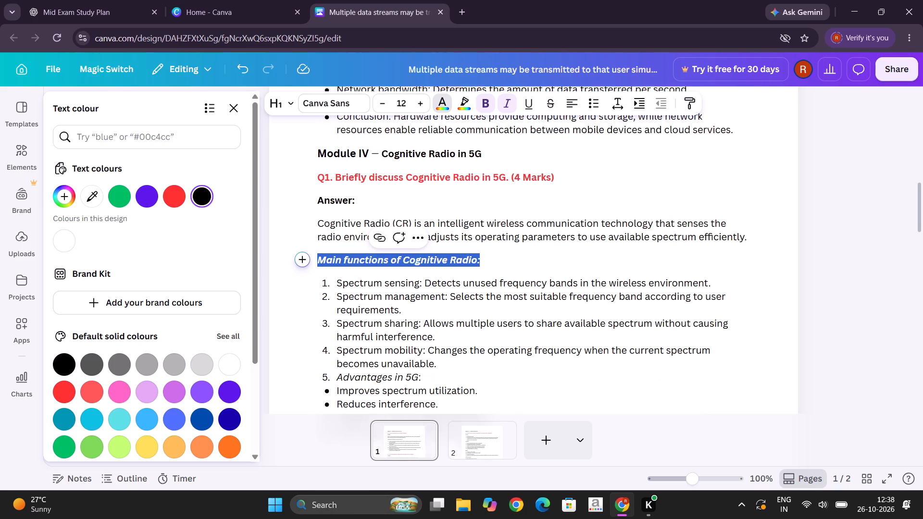
scroll(410, 362, "down", 1)
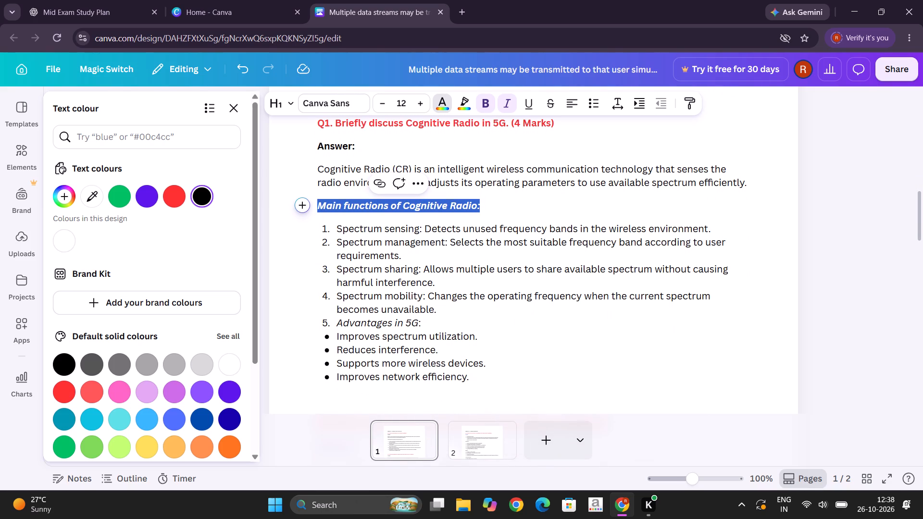
left_click_drag(337, 324, 422, 327)
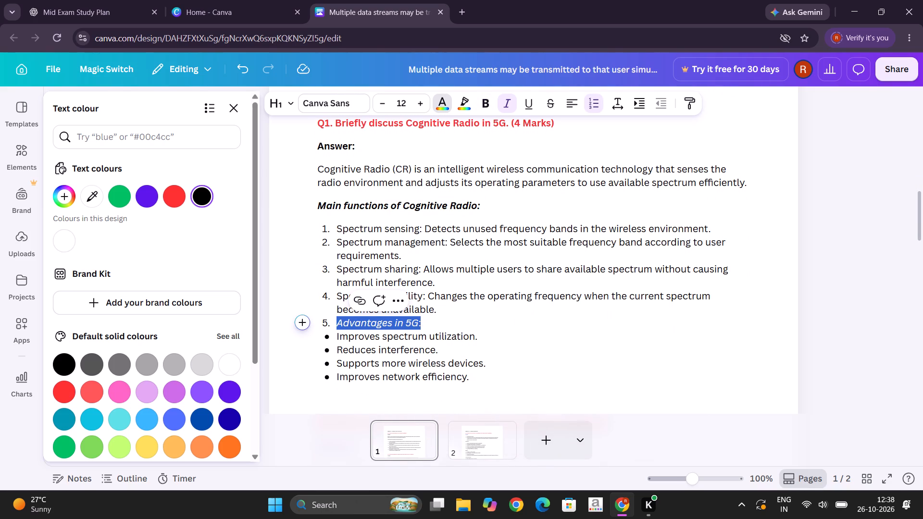
key("ctrl+b")
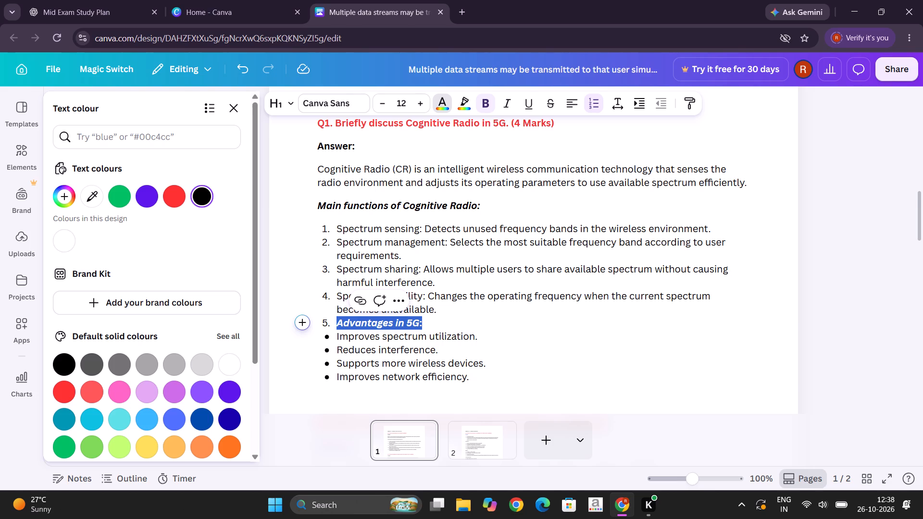
Make the "Answer:" label under Module IV Q2 on Dynamic Spectrum Access bold and black.
scroll(362, 341, "down", 2)
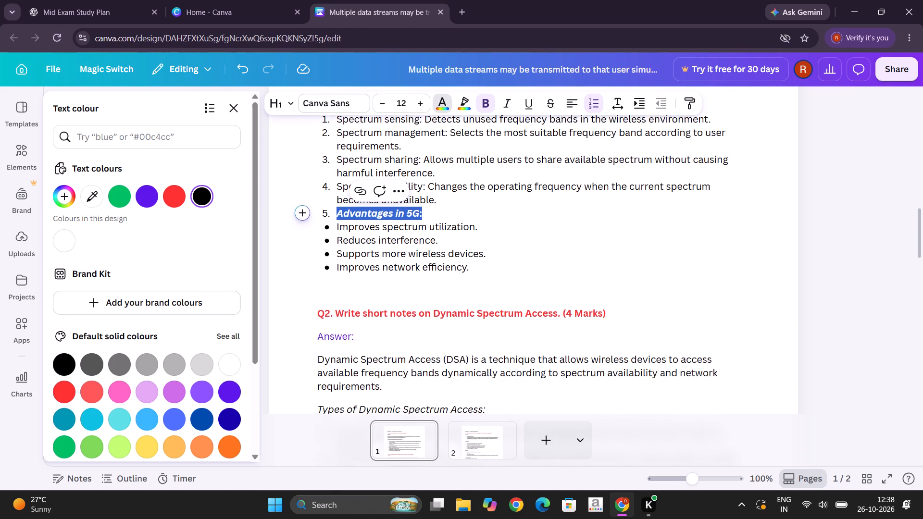
scroll(362, 341, "down", 1)
left_click_drag(315, 334, 369, 334)
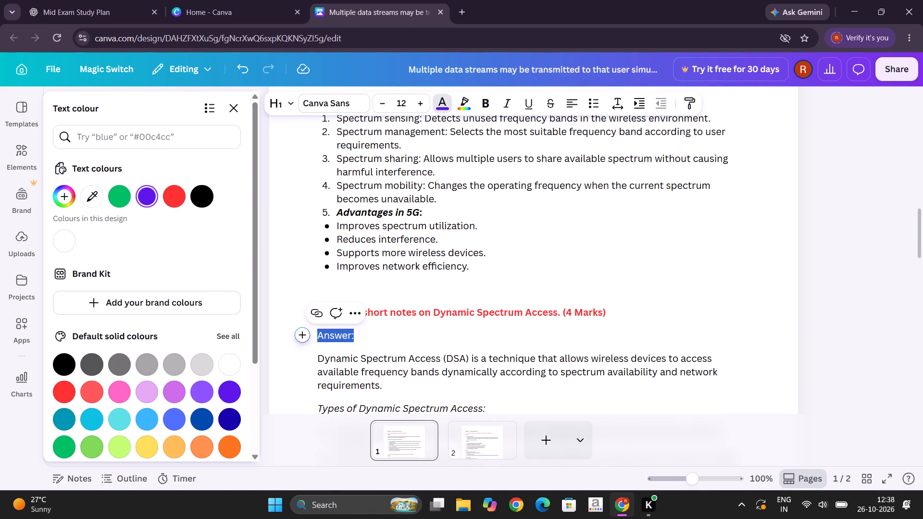
key("ctrl+b")
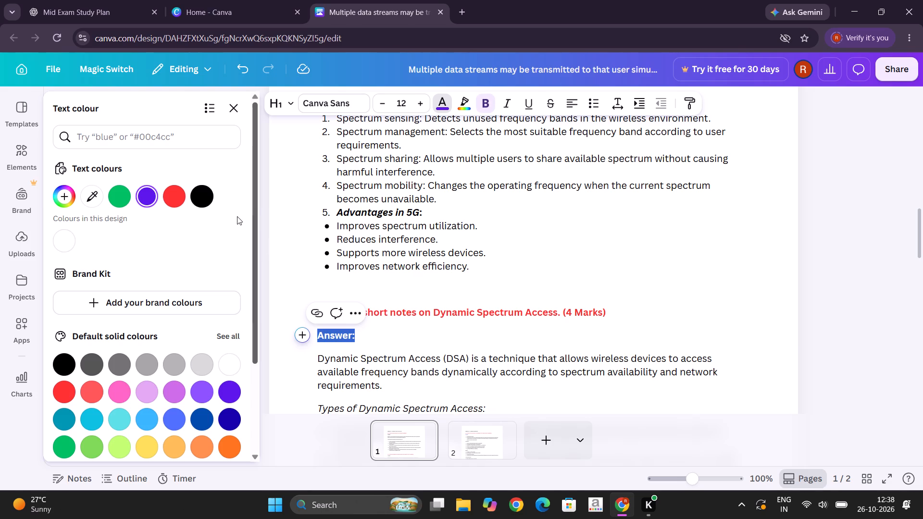
left_click(200, 197)
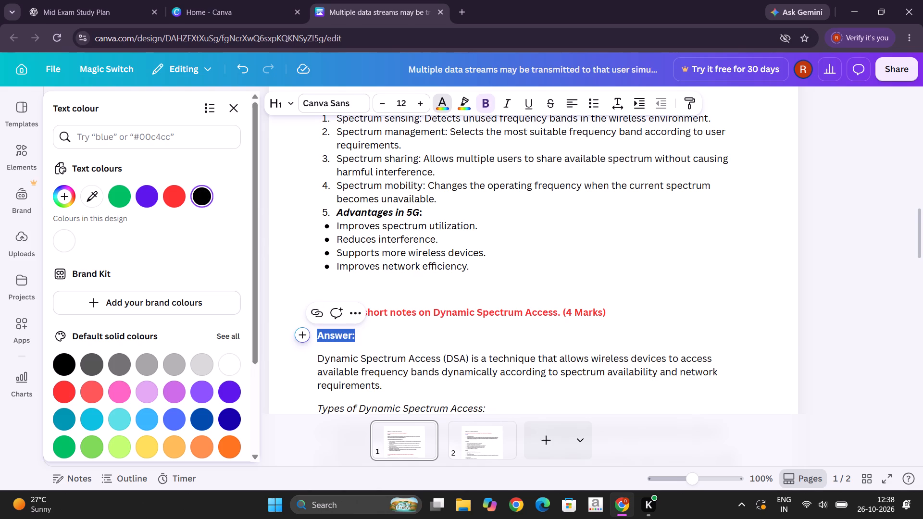
Make the "Types of Dynamic Spectrum Access:" subheading in the Module IV Q2 answer bold, with black text colour.
scroll(366, 346, "down", 1)
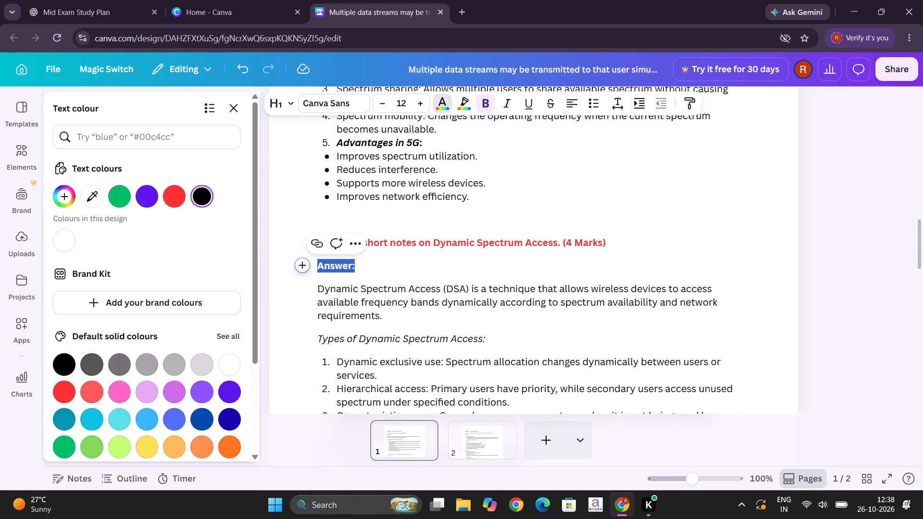
left_click_drag(317, 340, 499, 343)
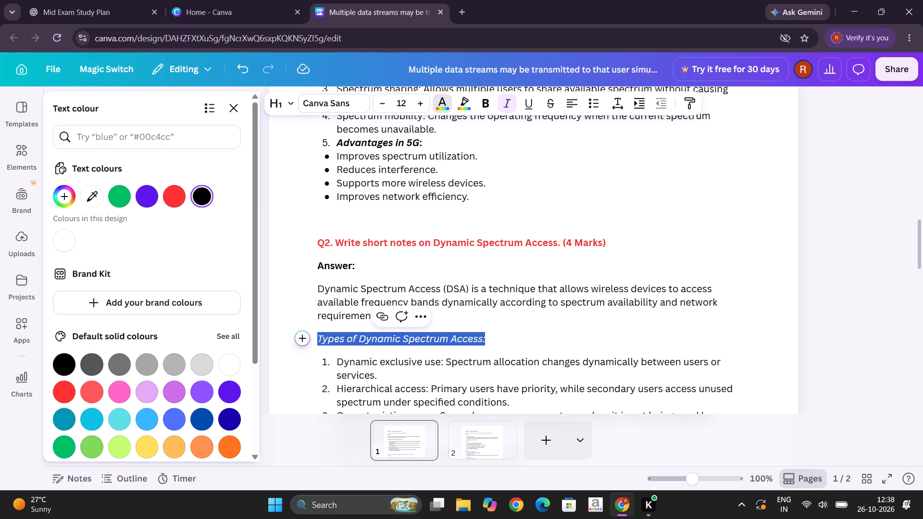
key("ctrl+c")
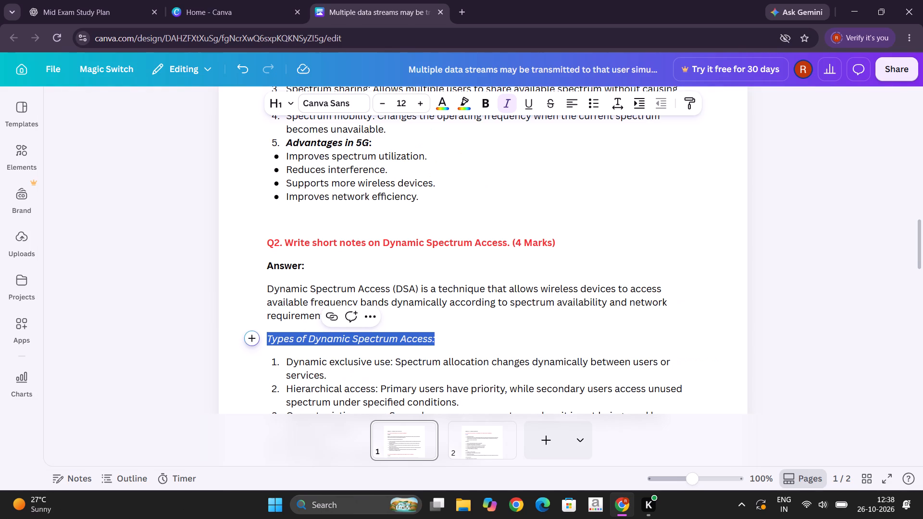
key("ctrl+b")
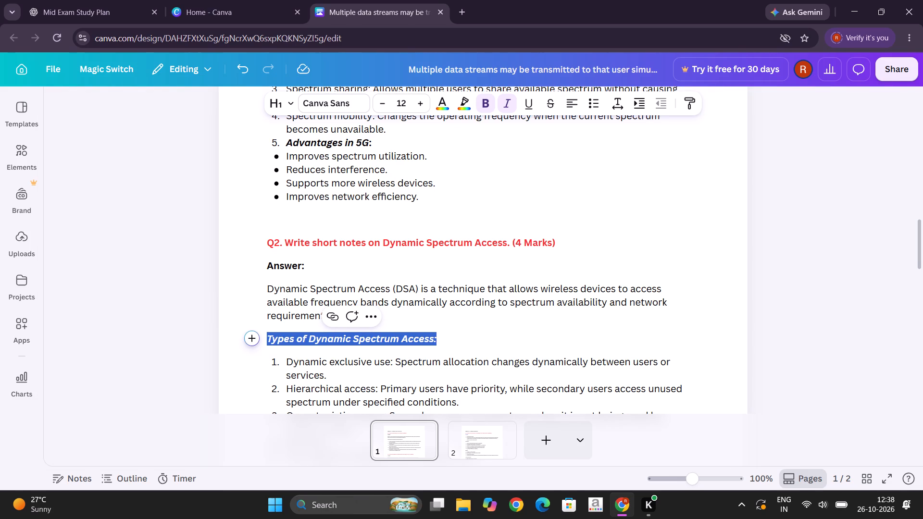
left_click(441, 107)
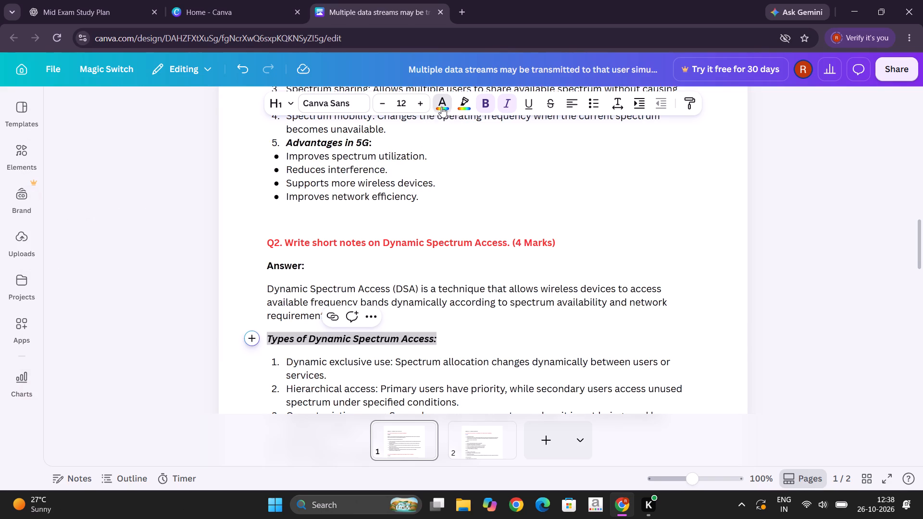
left_click(200, 196)
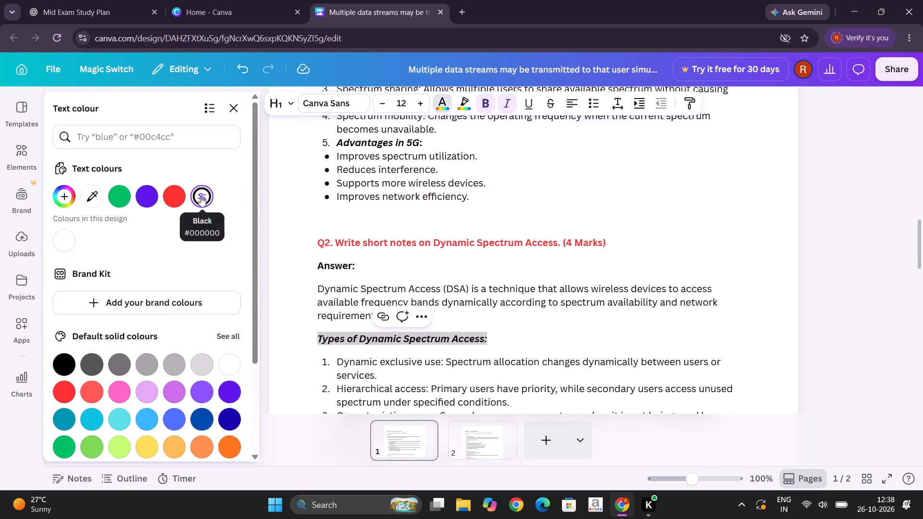
left_click(203, 188)
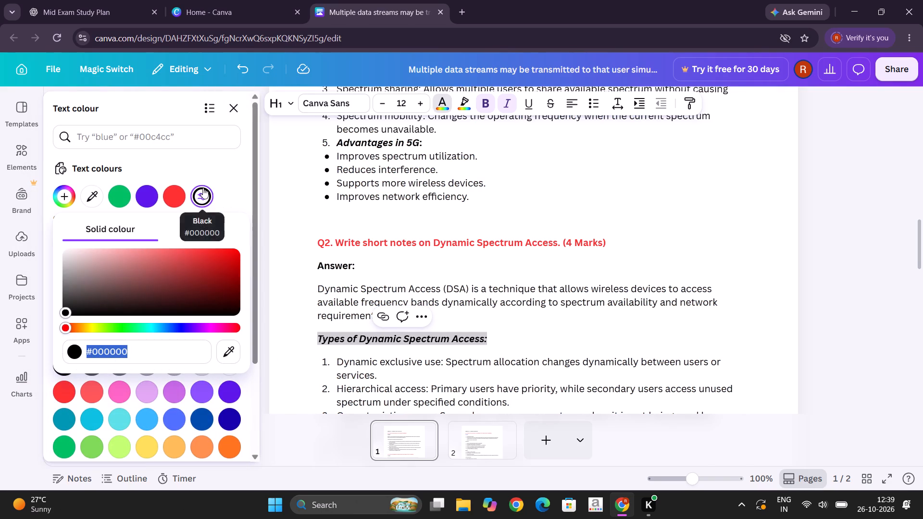
Bold the "Working:" and "Advantages:" subheadings in the Module IV Q2 answer on Dynamic Spectrum Access.
scroll(378, 321, "down", 1)
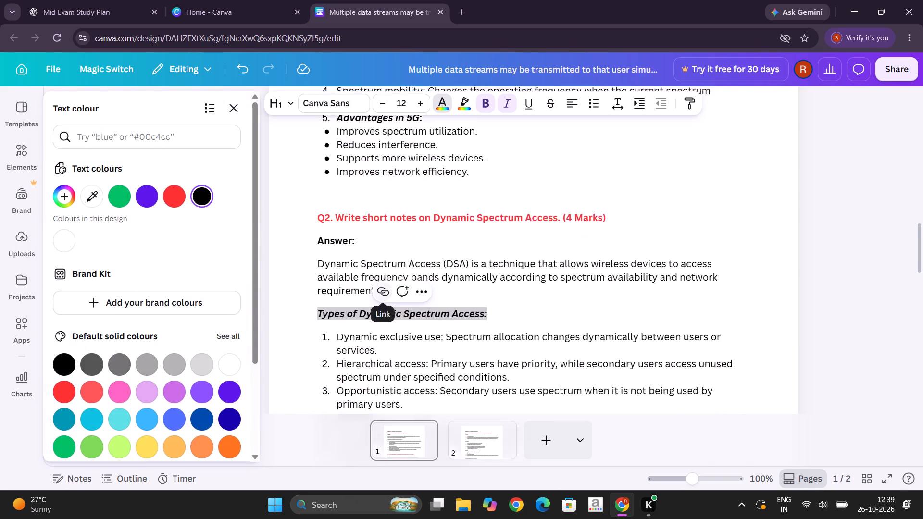
scroll(378, 321, "down", 3)
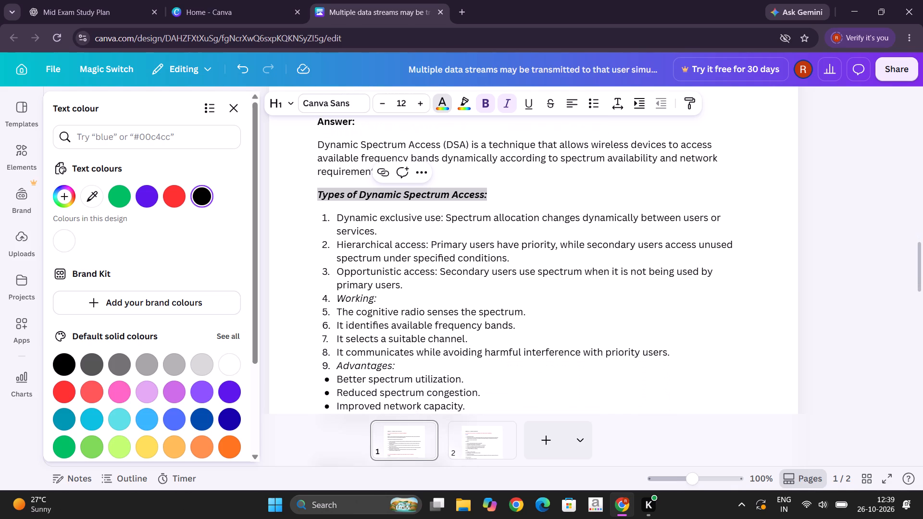
scroll(378, 321, "down", 1)
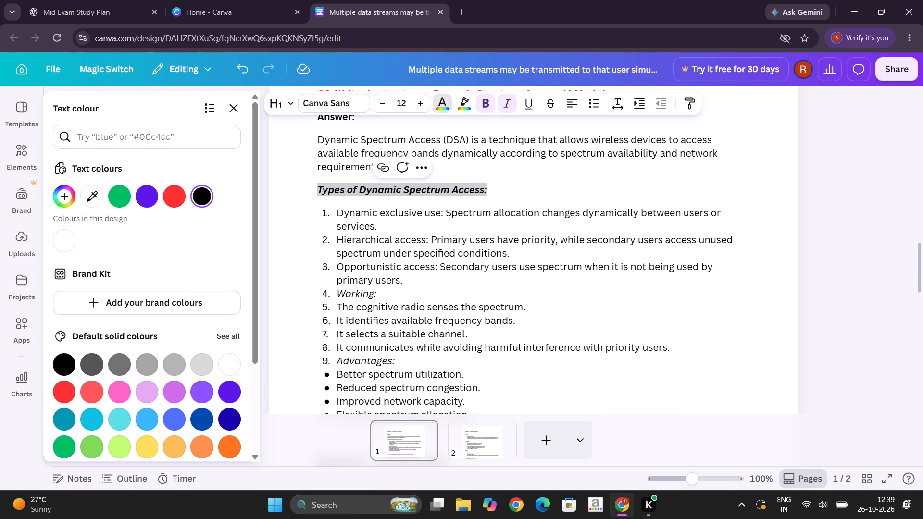
left_click_drag(335, 292, 387, 299)
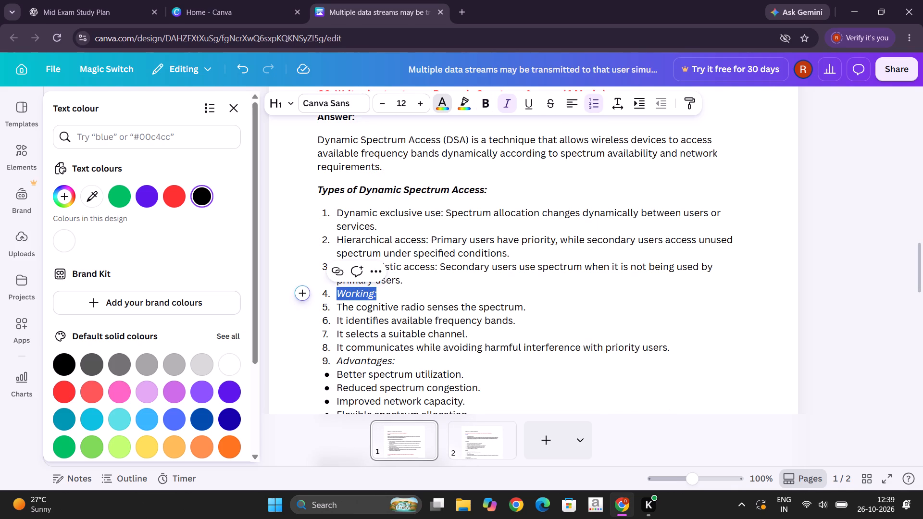
key("ctrl+b")
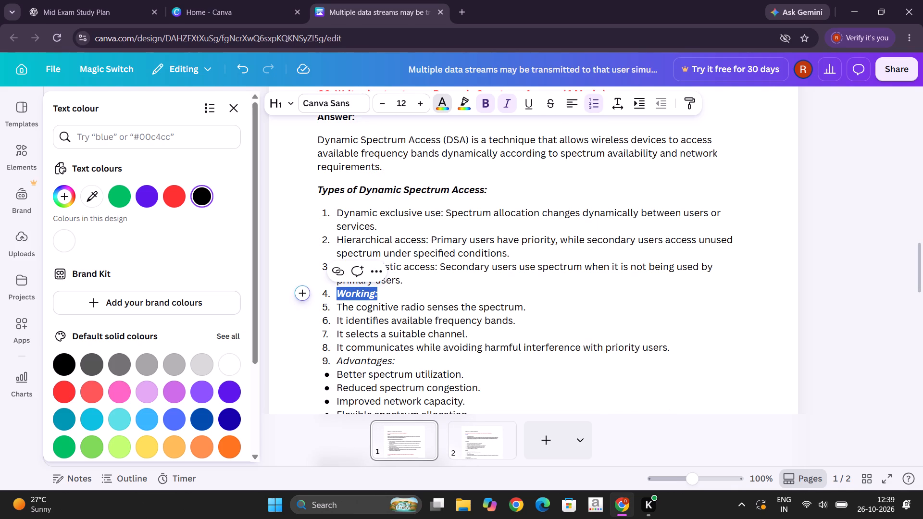
left_click_drag(334, 364, 391, 365)
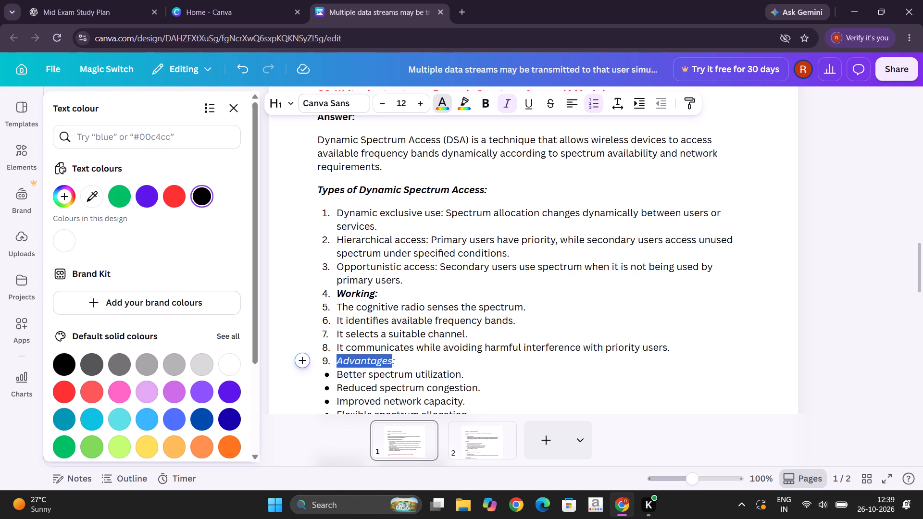
left_click_drag(391, 365, 397, 365)
key("ctrl+b")
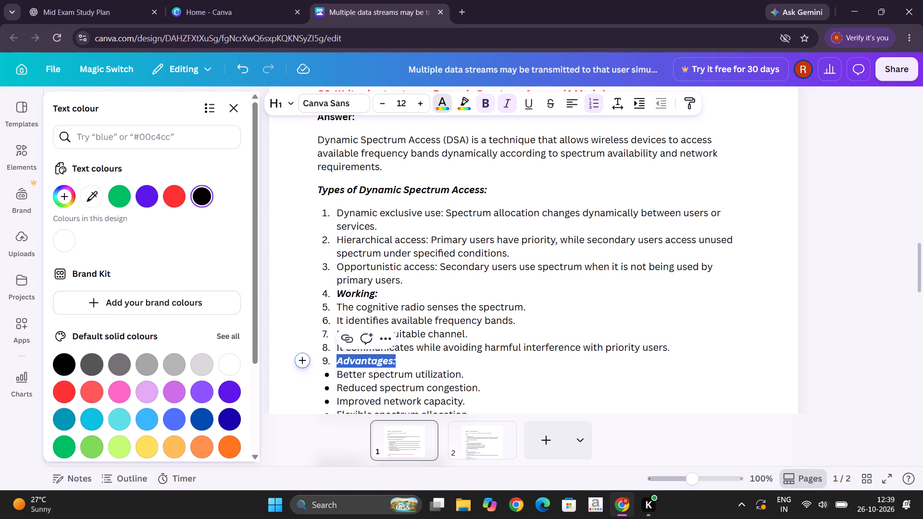
Set the "Massive MIMO" text in the Module V heading to font size 14.
scroll(377, 362, "down", 2)
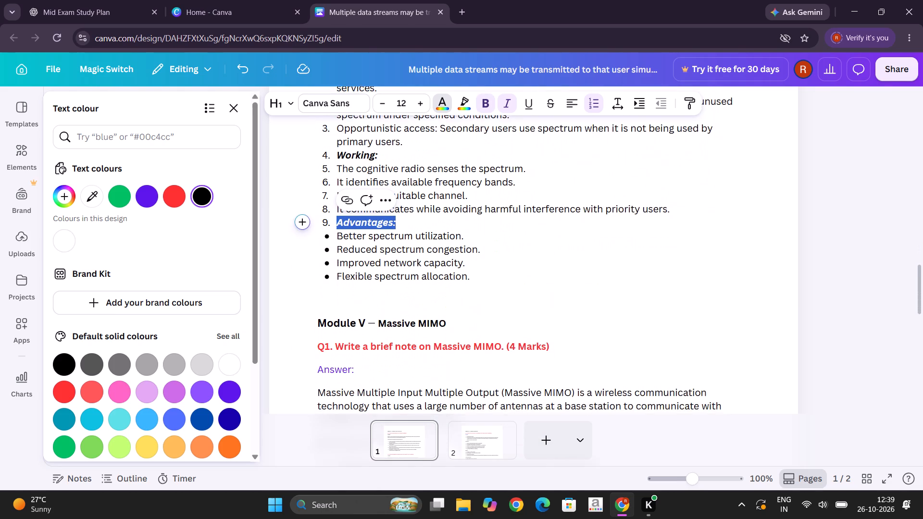
scroll(377, 362, "down", 2)
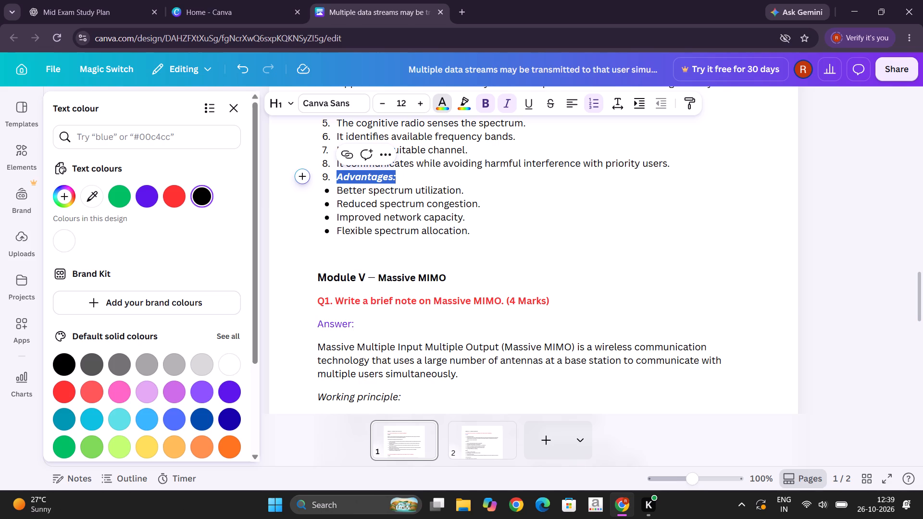
left_click_drag(376, 275, 396, 275)
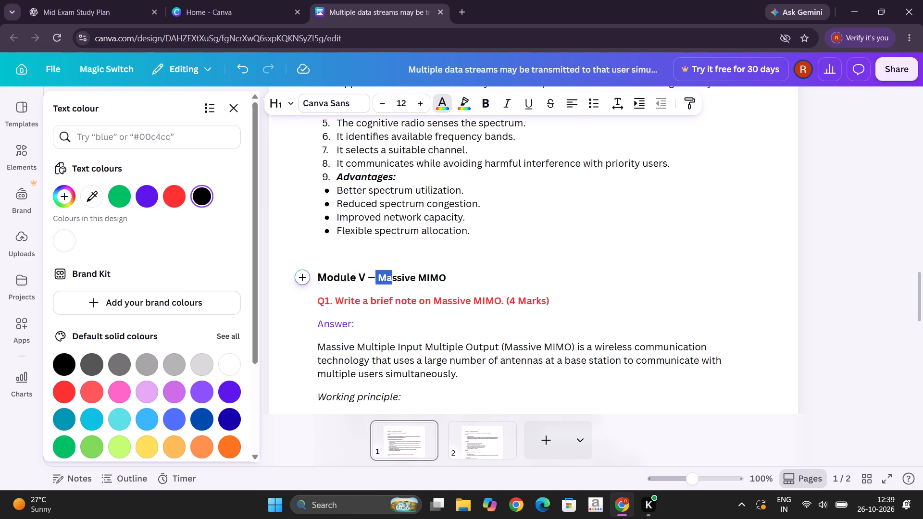
left_click_drag(396, 275, 449, 272)
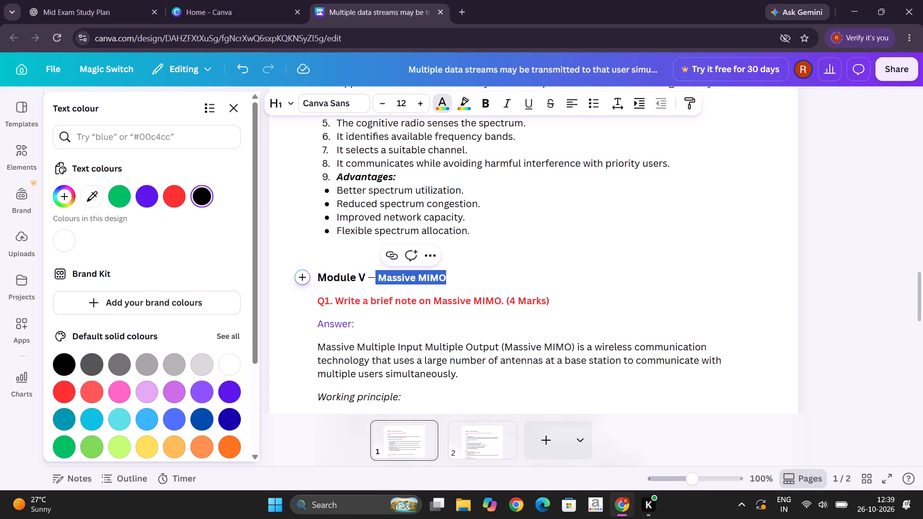
left_click(421, 97)
left_click(421, 97)
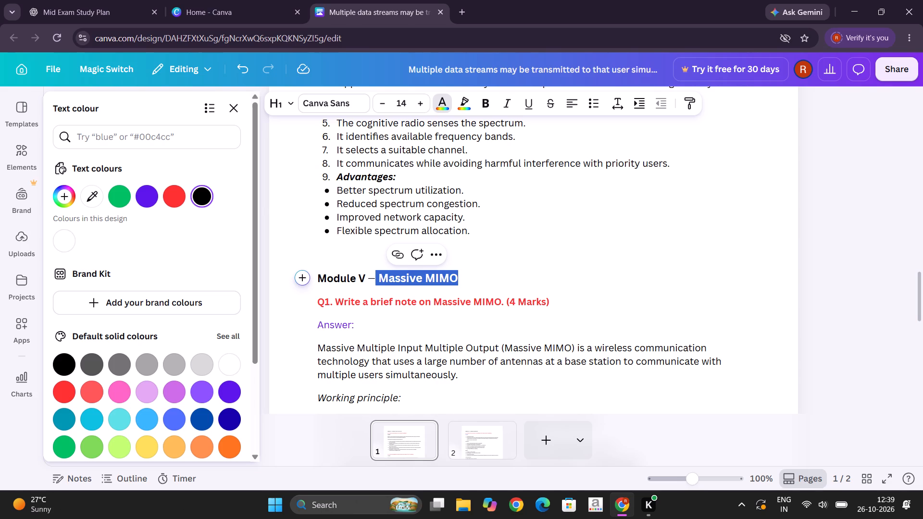
Make the "Answer:" label under Module V Q1 on Massive MIMO bold and black.
left_click_drag(318, 326, 366, 317)
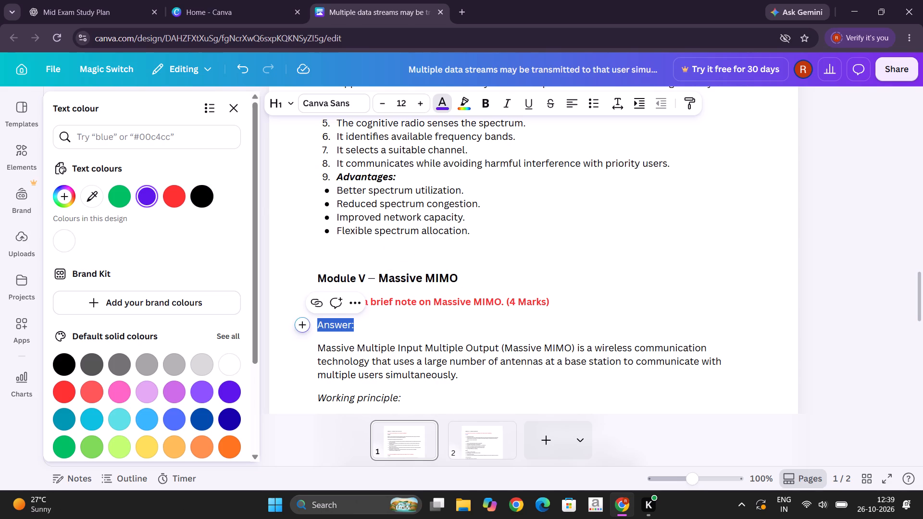
key("ctrl+b")
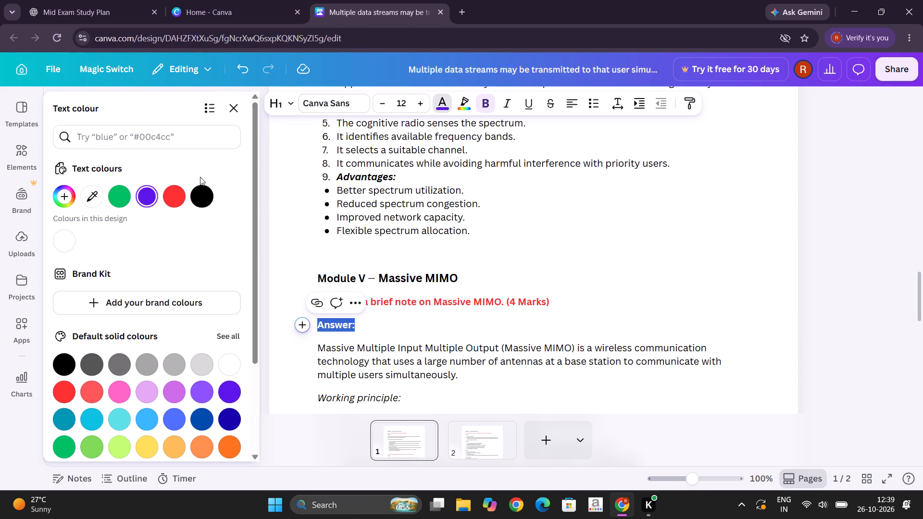
left_click(204, 191)
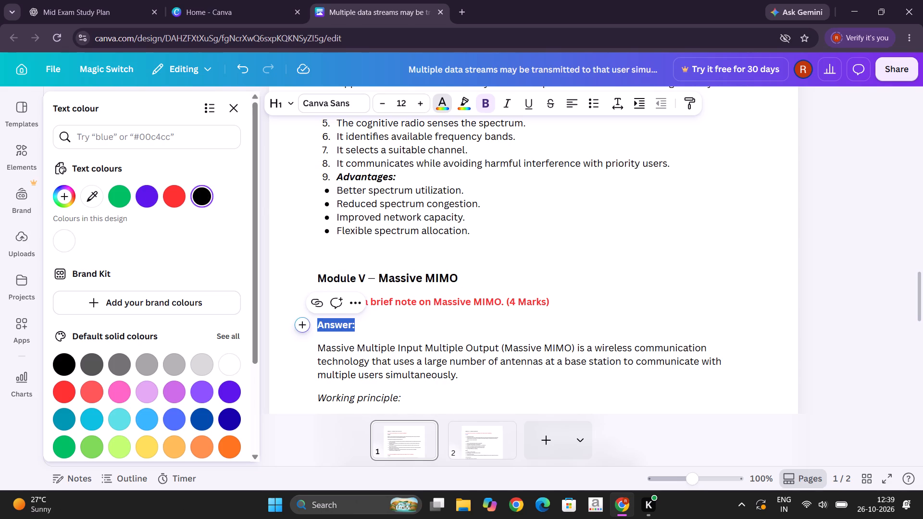
left_click(204, 196)
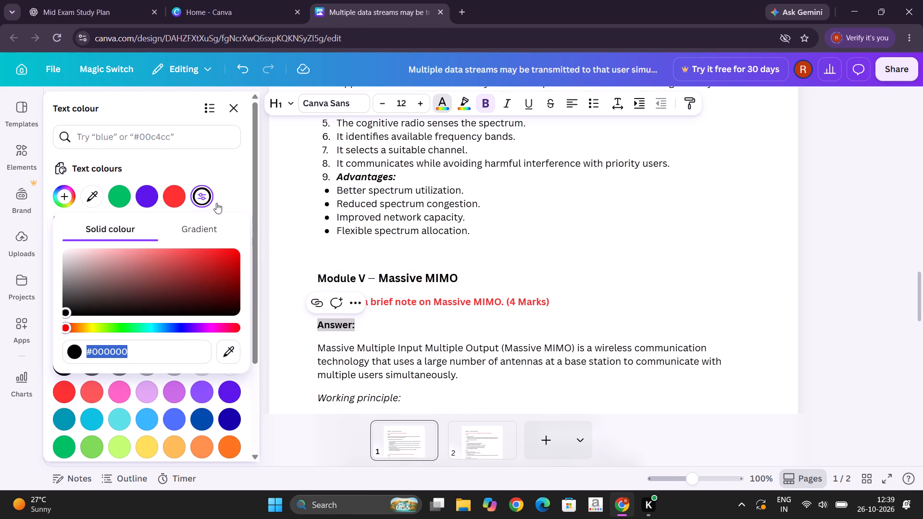
left_click(421, 334)
left_click(421, 334)
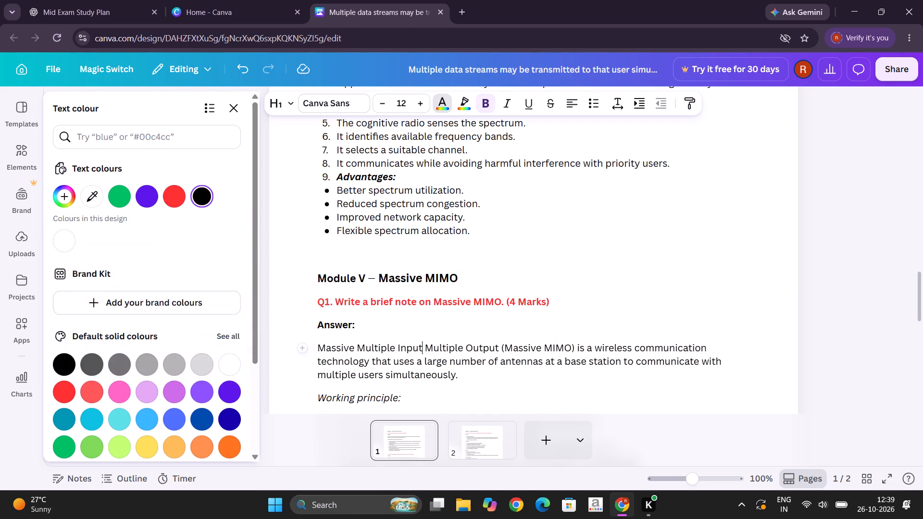
Bold the "Working principle:", "Advantages:" and "Applications:" subheadings in the Module V Q1 answer on Massive MIMO.
scroll(318, 383, "down", 2)
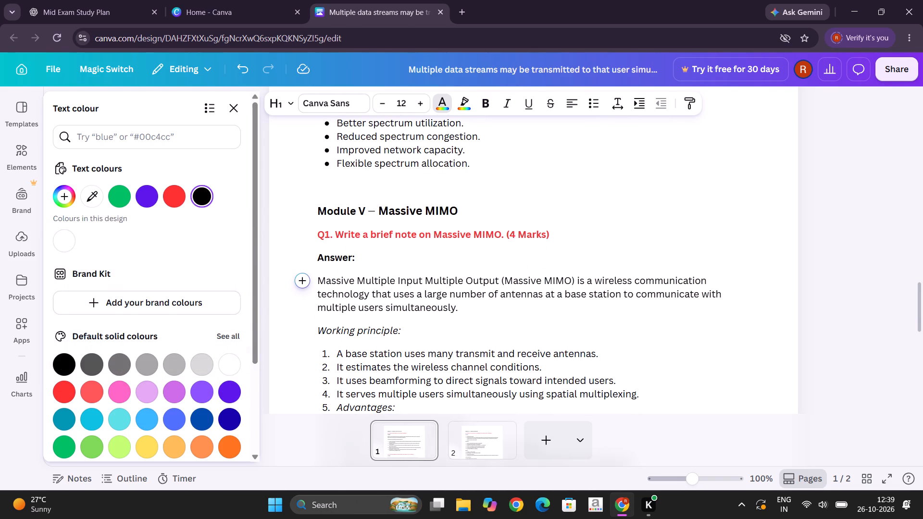
left_click_drag(318, 331, 414, 333)
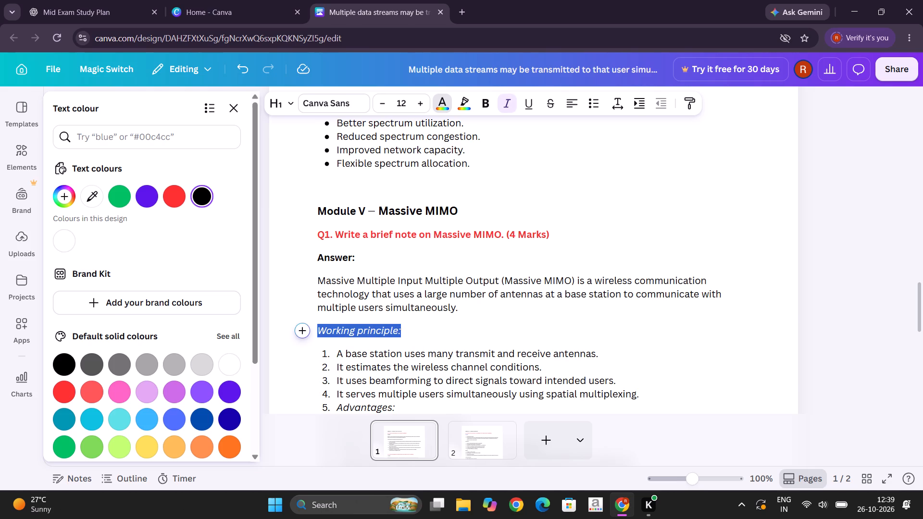
left_click_drag(414, 333, 414, 333)
key("ctrl+b")
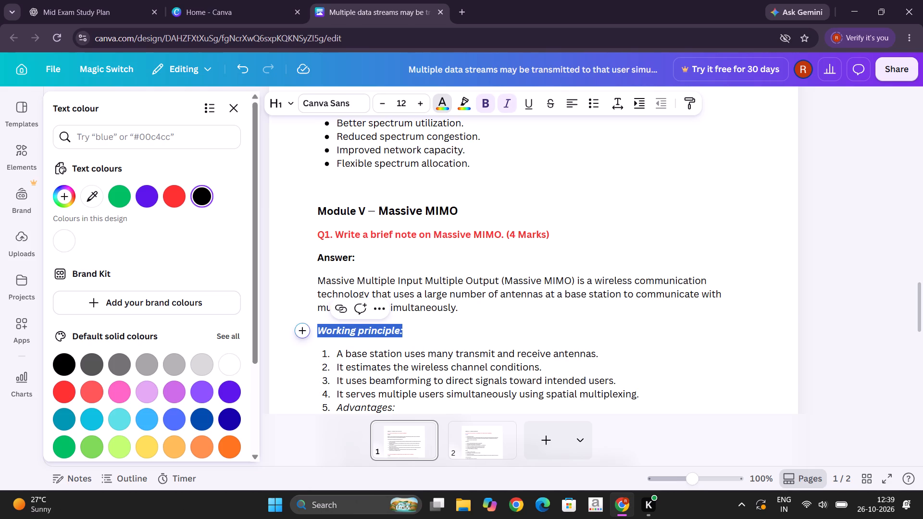
scroll(390, 338, "down", 1)
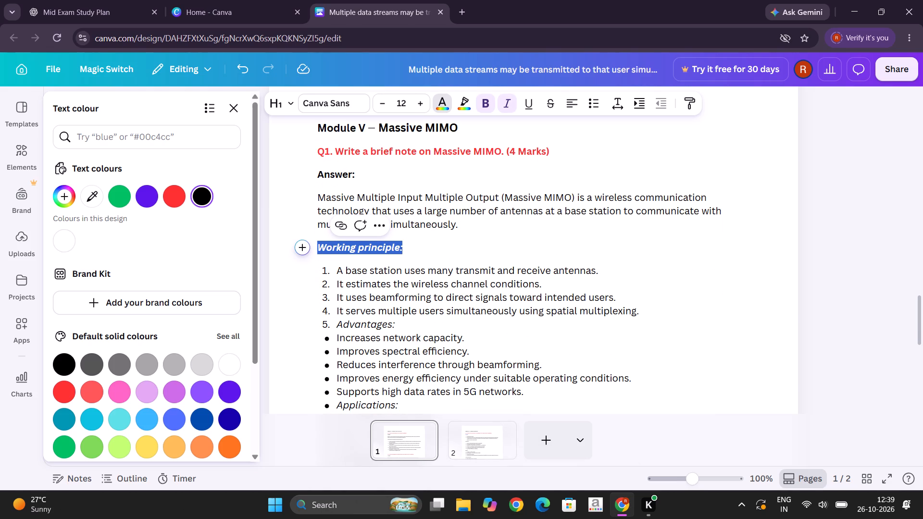
left_click_drag(334, 325, 402, 321)
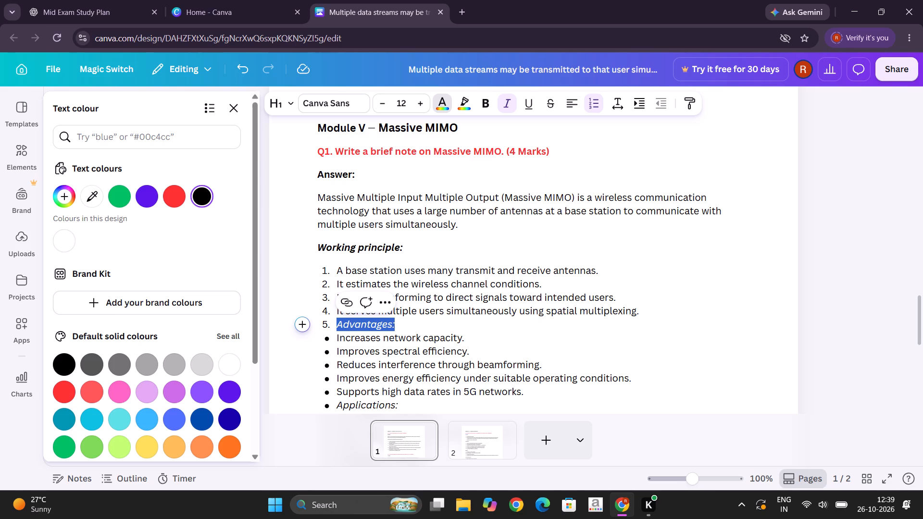
key("ctrl+b")
scroll(365, 337, "down", 1)
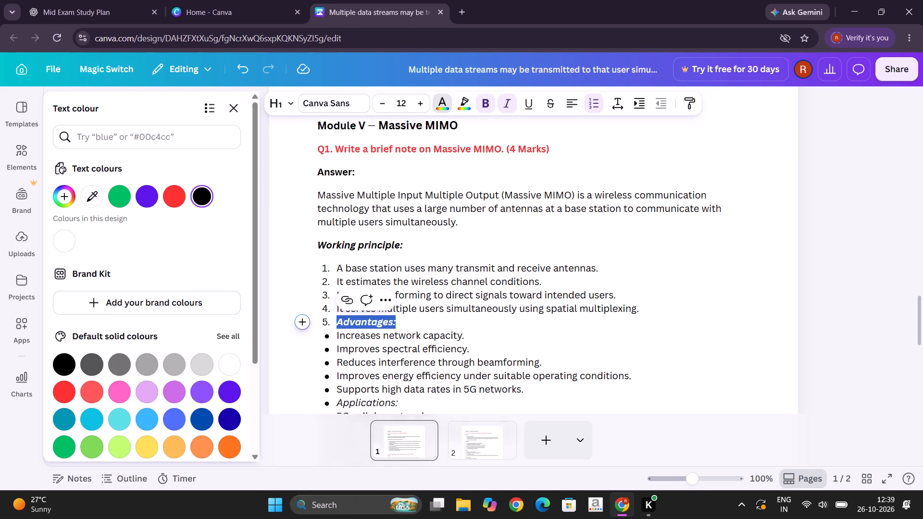
scroll(365, 337, "down", 1)
left_click_drag(335, 302, 347, 303)
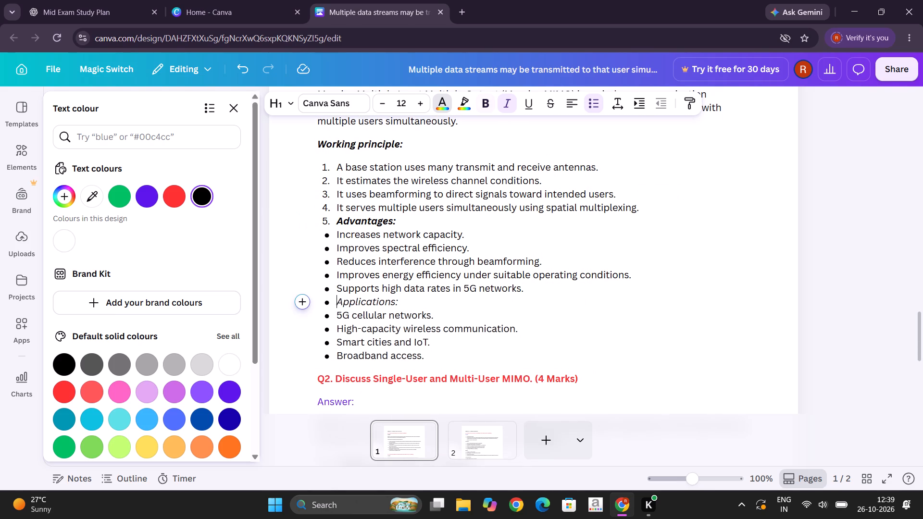
left_click_drag(347, 303, 407, 306)
key("ctrl+b")
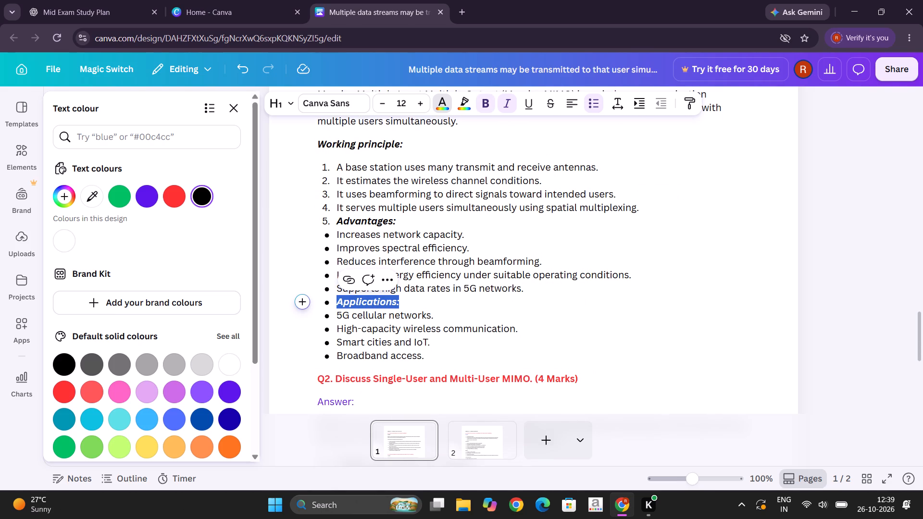
Make the "Answer:" label under Module V Q2 on Single-User and Multi-User MIMO bold and black.
scroll(363, 331, "down", 1)
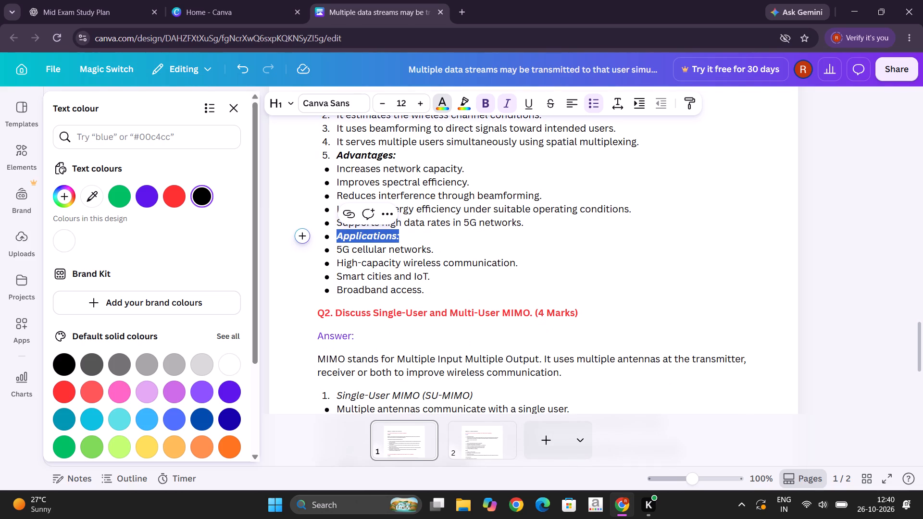
left_click_drag(316, 336, 386, 334)
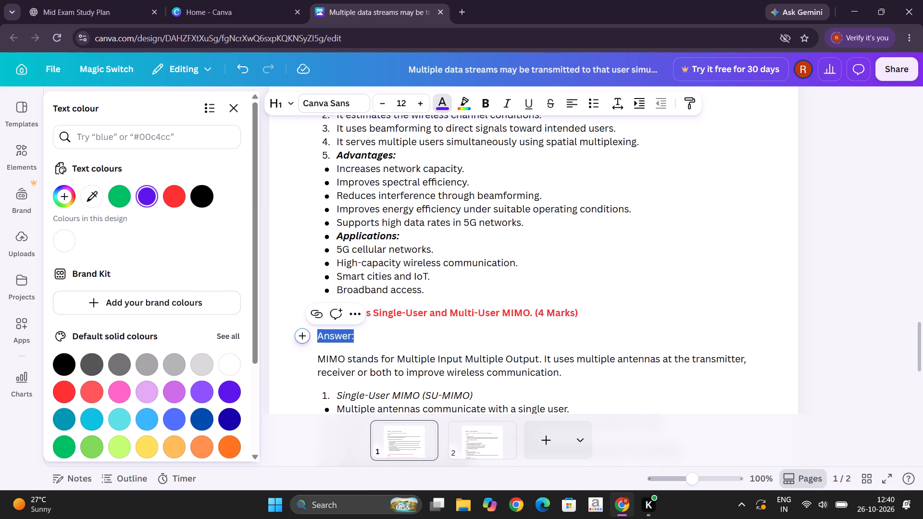
key("ctrl+b")
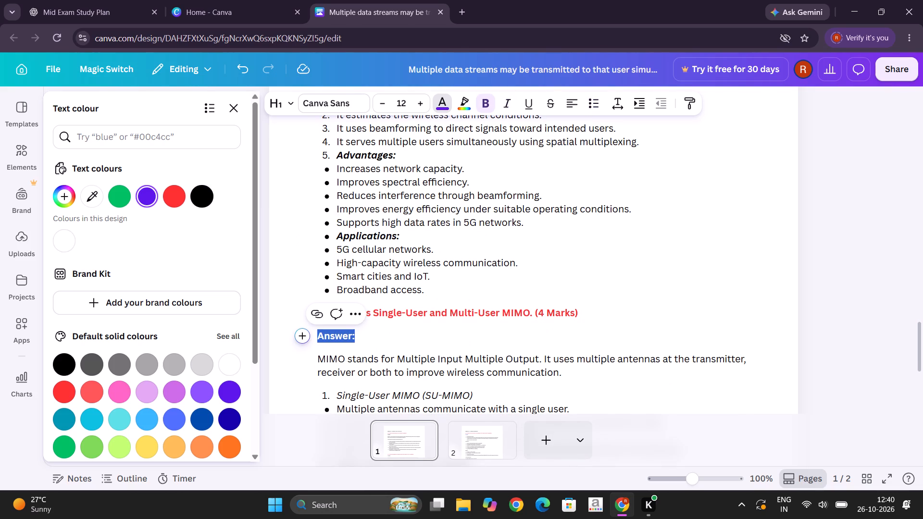
left_click(203, 191)
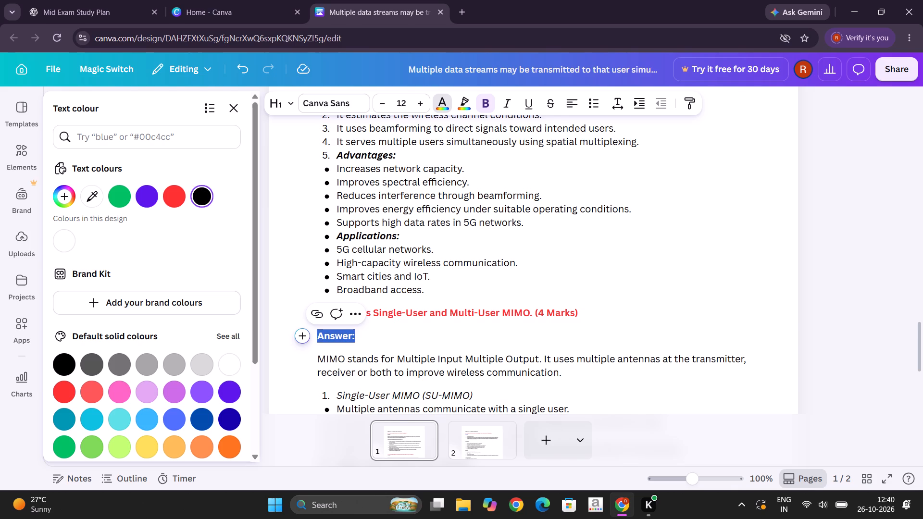
Bold the "Single-User MIMO (SU-MIMO)" and "Multi-User MIMO (MU-MIMO)" subheadings in the Module V Q2 answer.
scroll(384, 333, "down", 2)
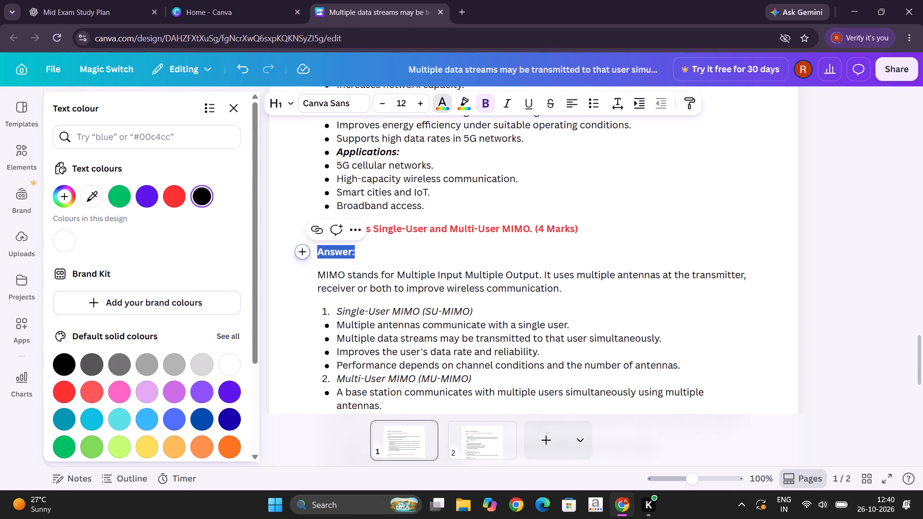
left_click_drag(334, 312, 483, 310)
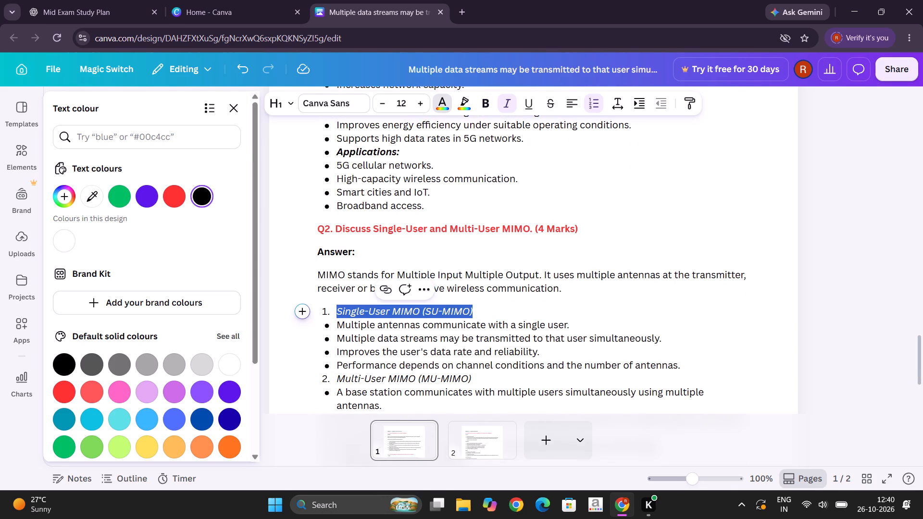
key("ctrl+b")
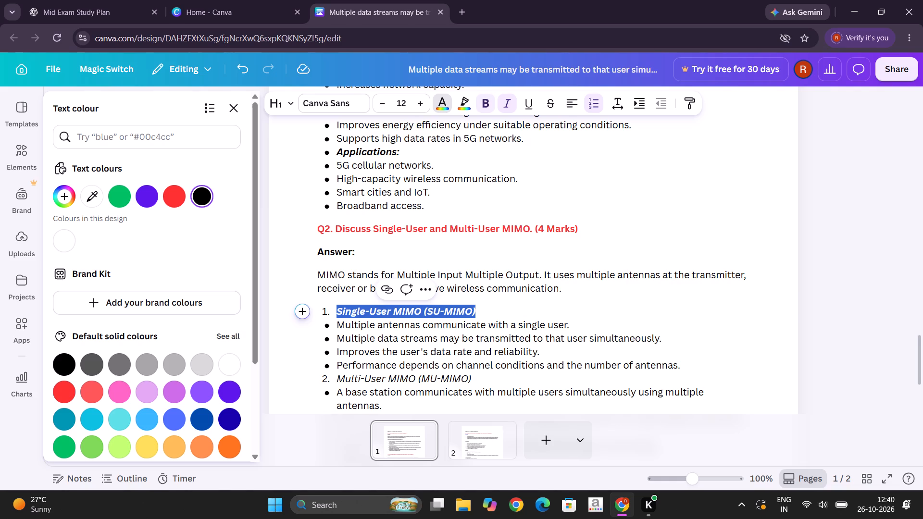
scroll(409, 352, "down", 1)
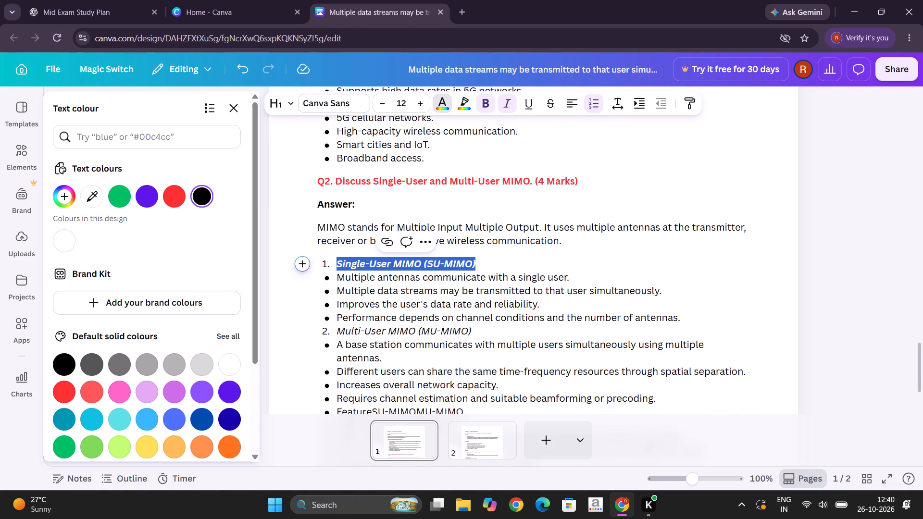
left_click_drag(336, 330, 477, 326)
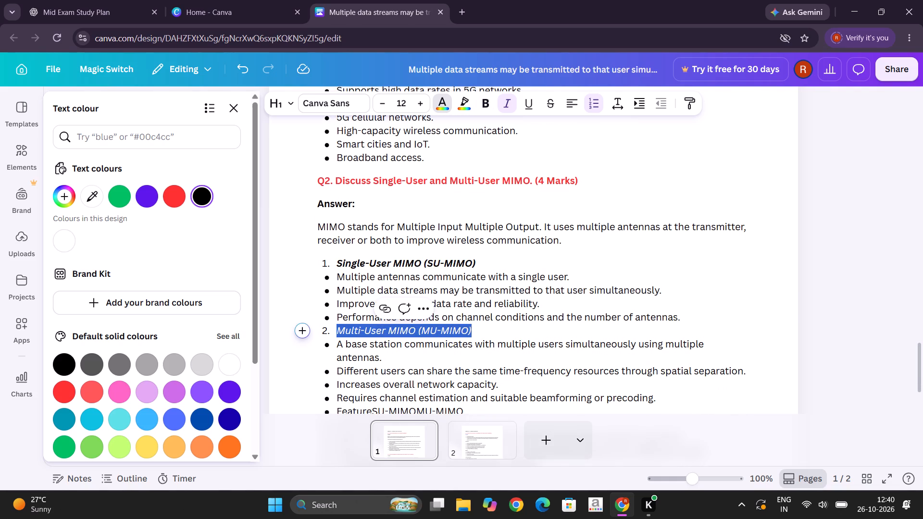
key("ctrl+b")
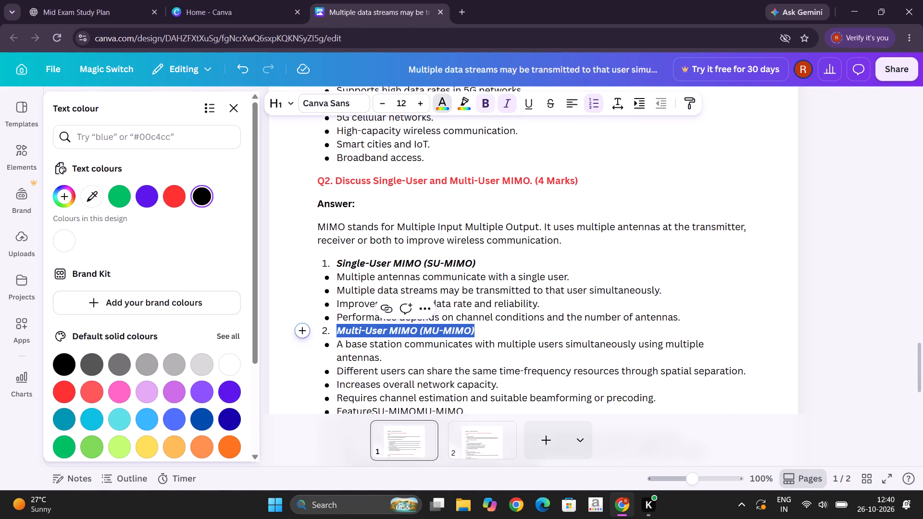
Review the formatting of the notes from the end of Module V back up to the Module III heading.
scroll(397, 371, "down", 2)
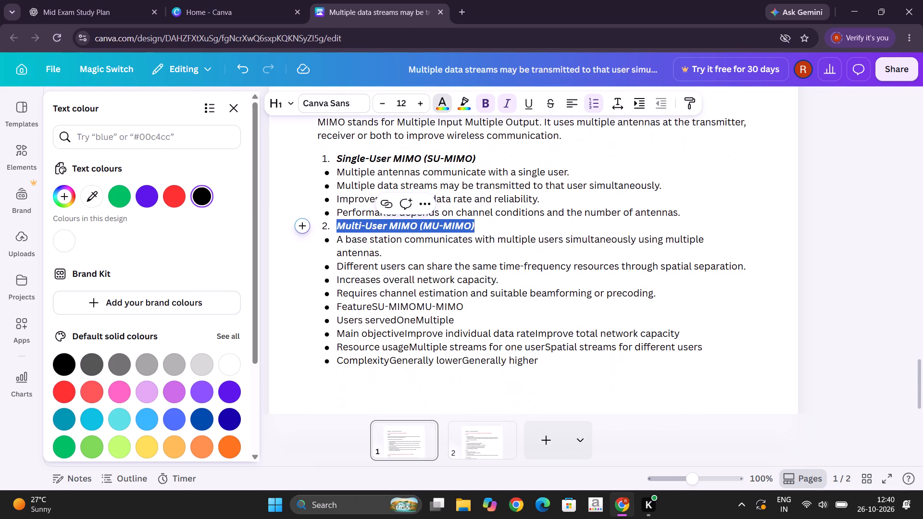
scroll(397, 371, "down", 2)
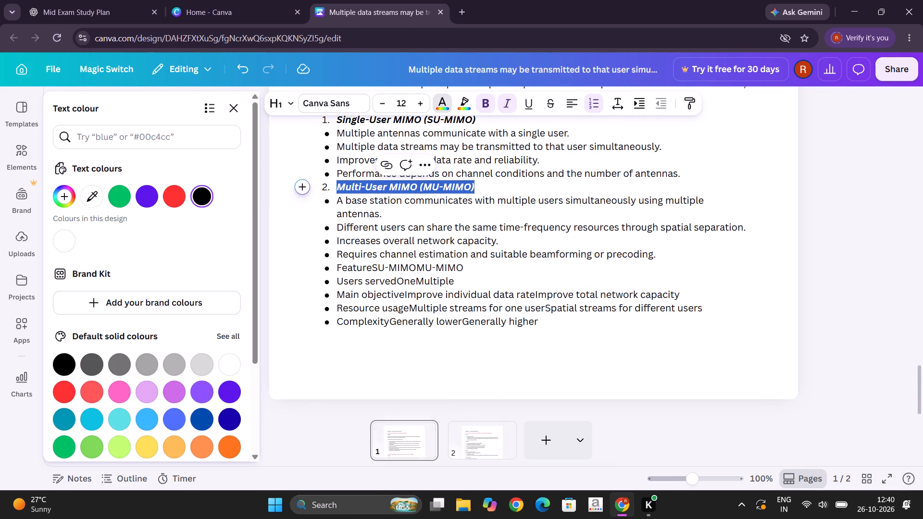
scroll(397, 371, "down", 1)
scroll(421, 305, "up", 4)
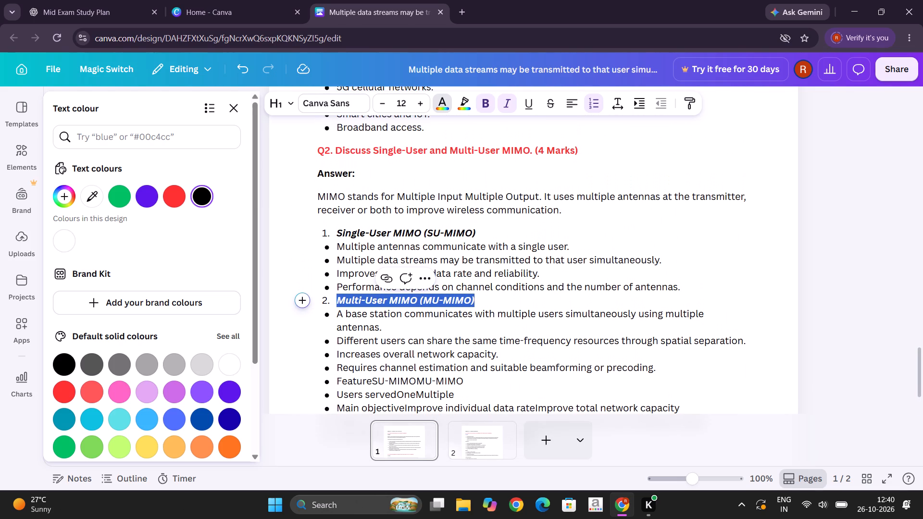
scroll(421, 305, "up", 1)
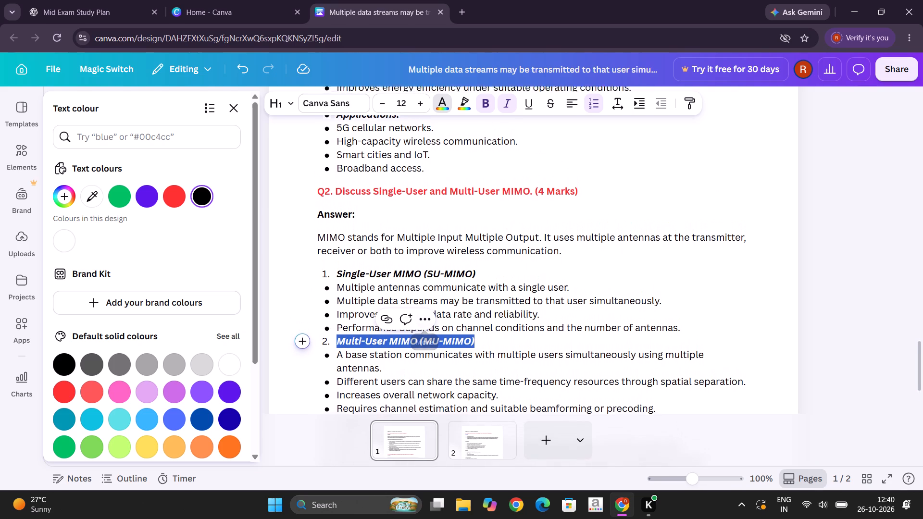
scroll(421, 305, "up", 1)
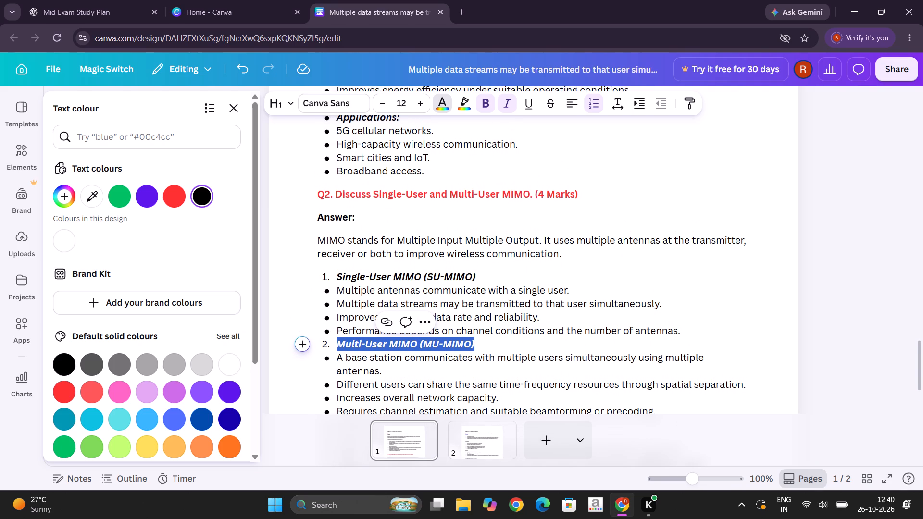
scroll(341, 216, "up", 5)
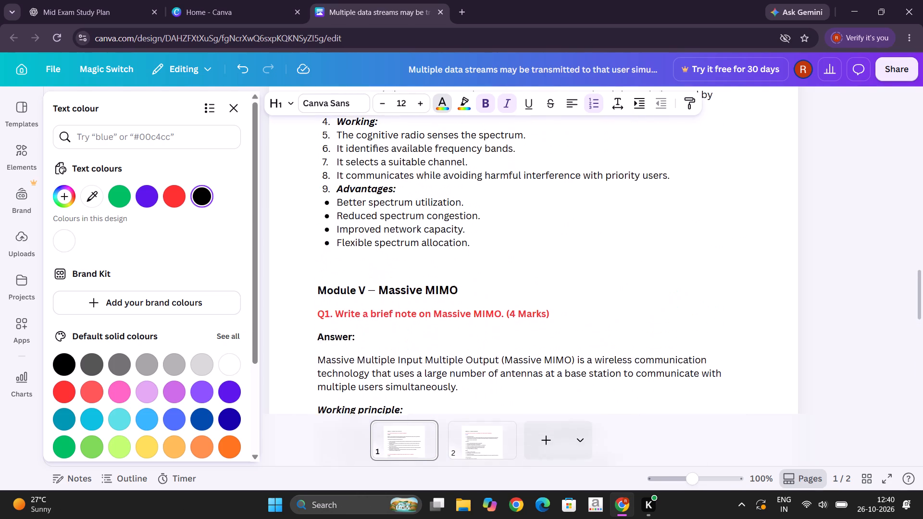
scroll(341, 216, "up", 6)
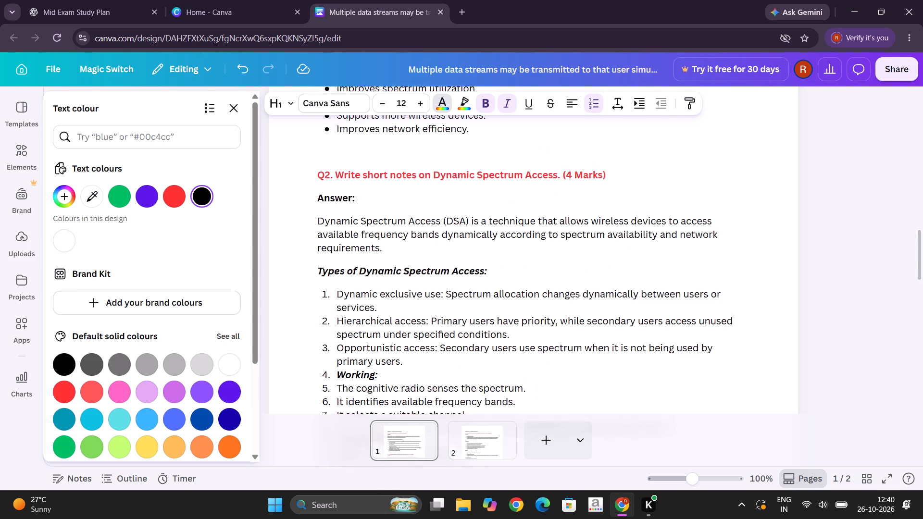
scroll(341, 216, "up", 6)
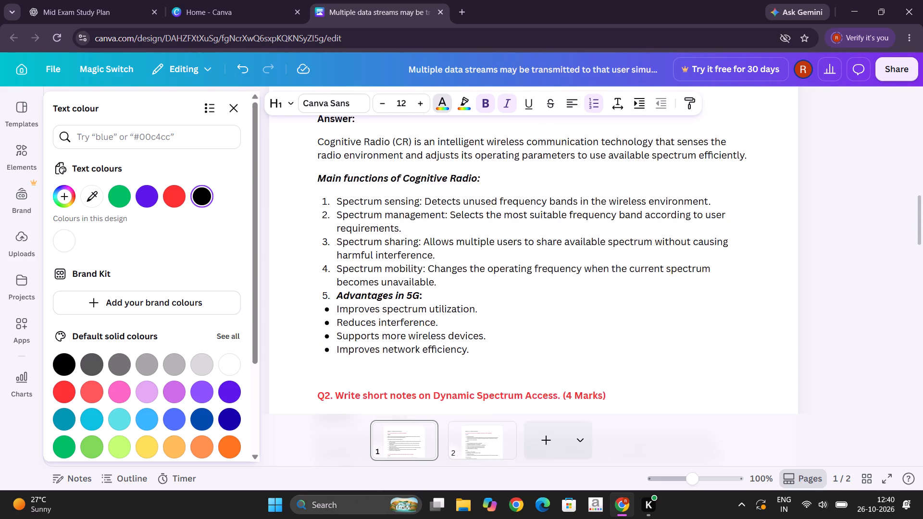
scroll(341, 216, "up", 5)
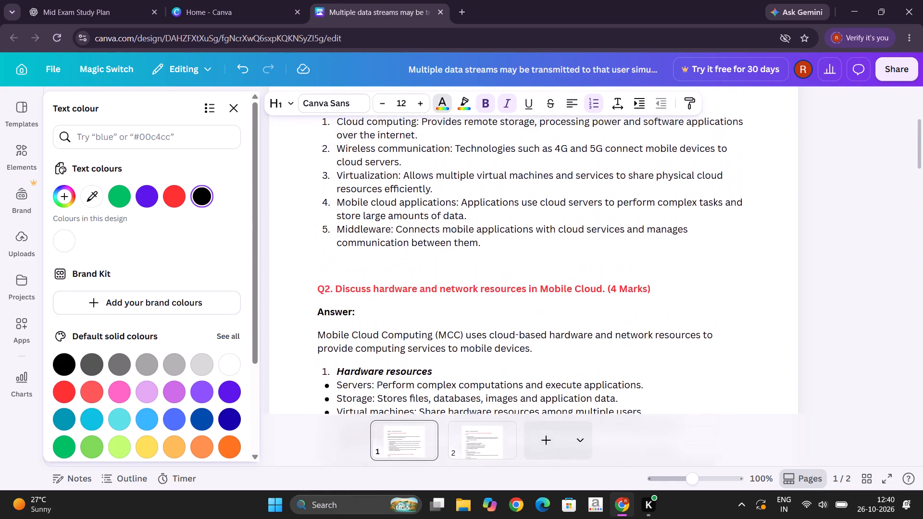
scroll(341, 216, "up", 2)
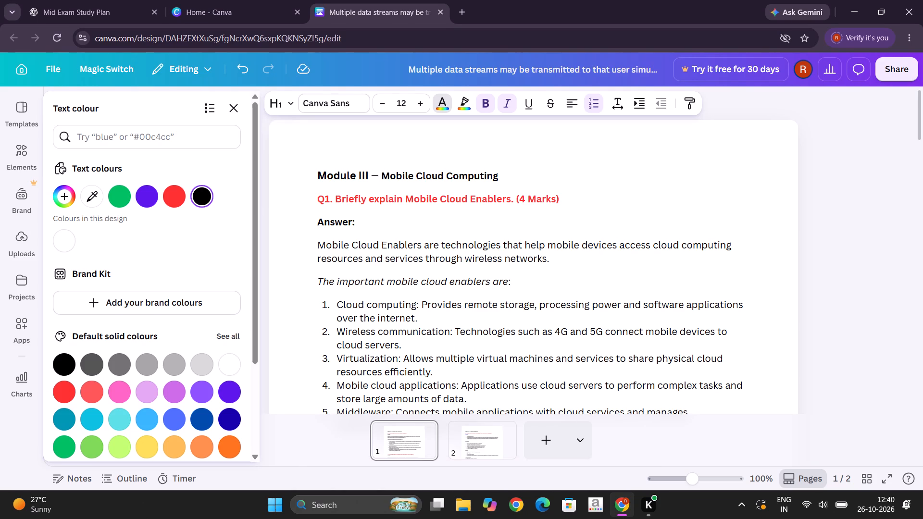
Set the "Mobile Cloud Computing" text in the Module III heading to font size 14.
left_click_drag(380, 174, 513, 178)
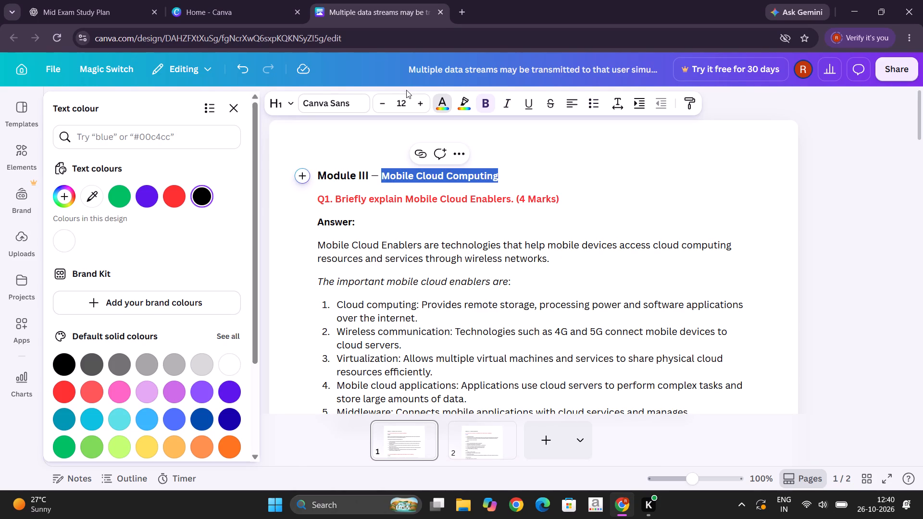
double_click(423, 106)
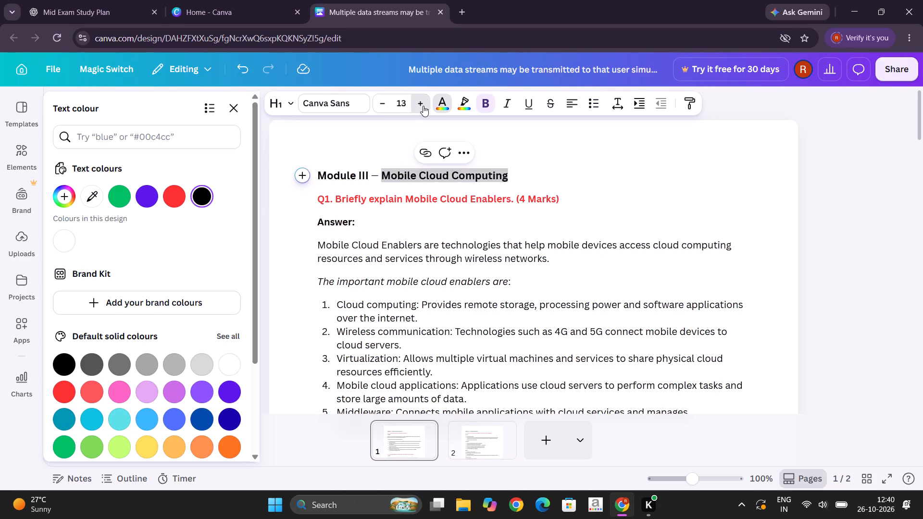
Set the "Cognitive Radio in 5G" text in the Module IV heading to font size 14.
scroll(387, 229, "down", 1)
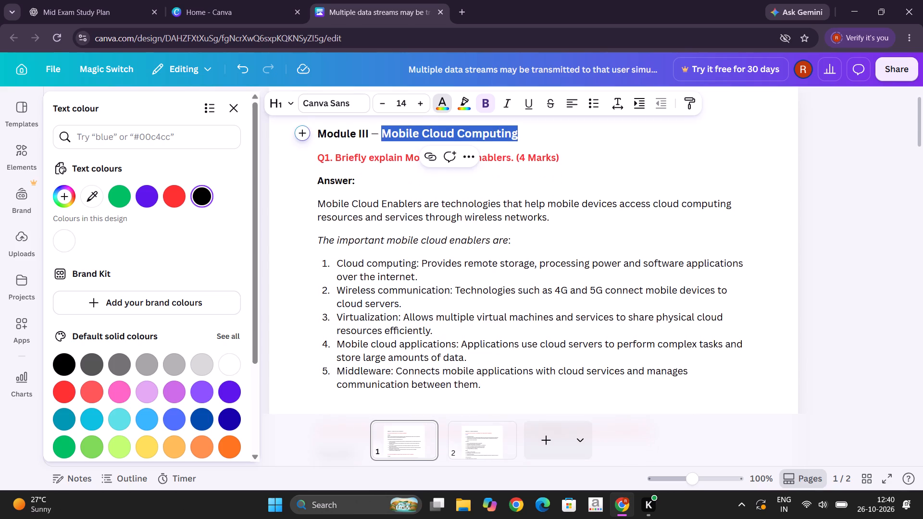
scroll(387, 229, "down", 4)
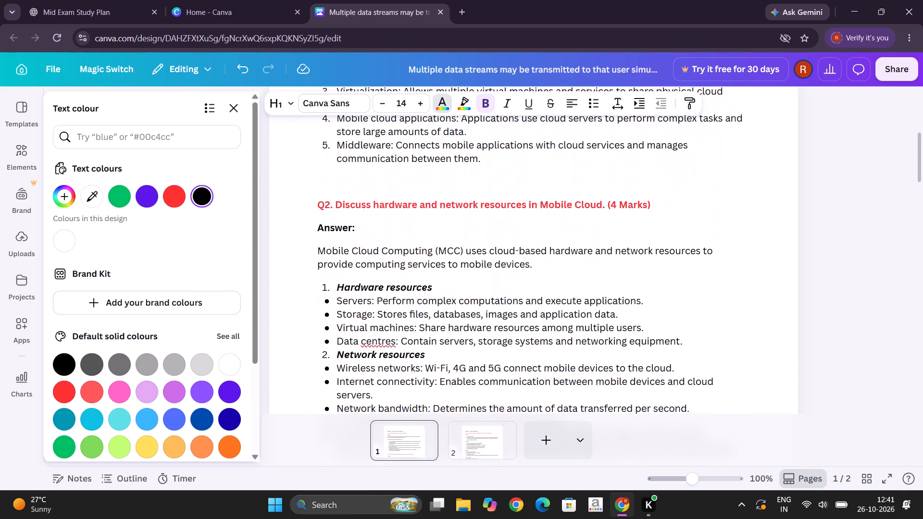
scroll(387, 229, "down", 2)
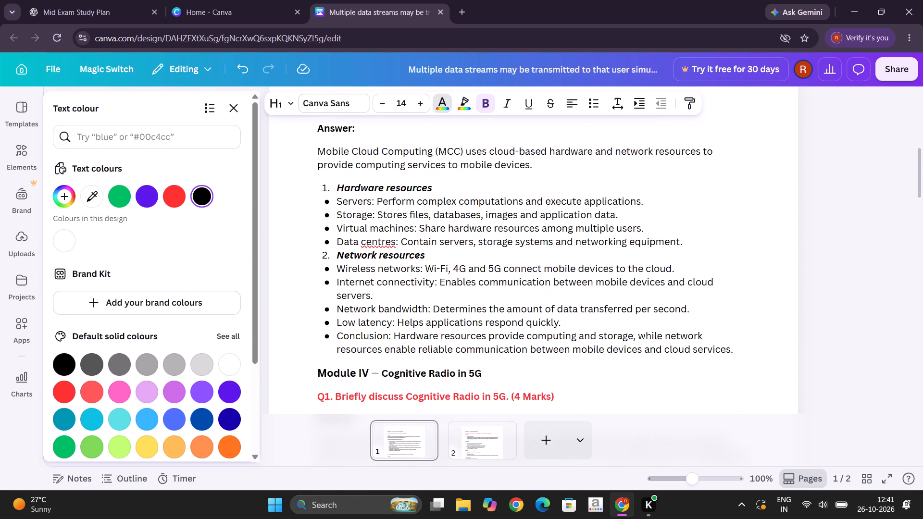
scroll(387, 229, "down", 4)
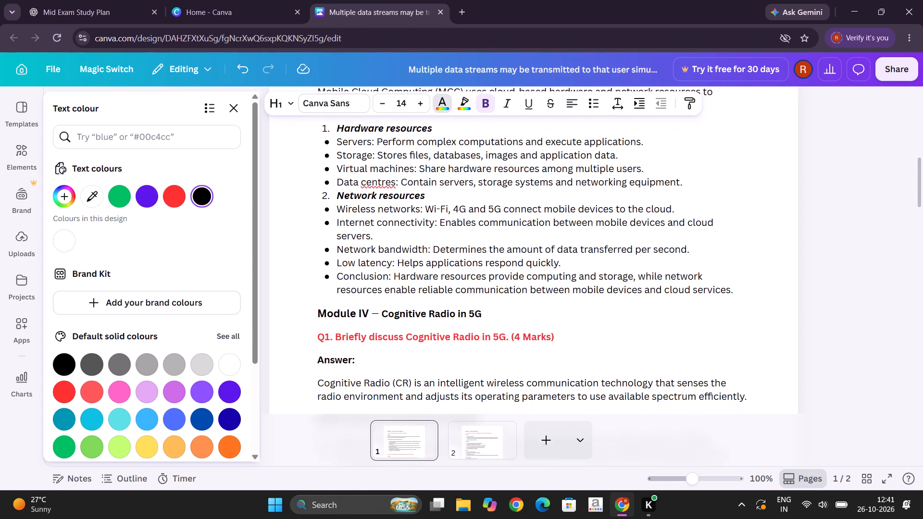
scroll(387, 229, "down", 2)
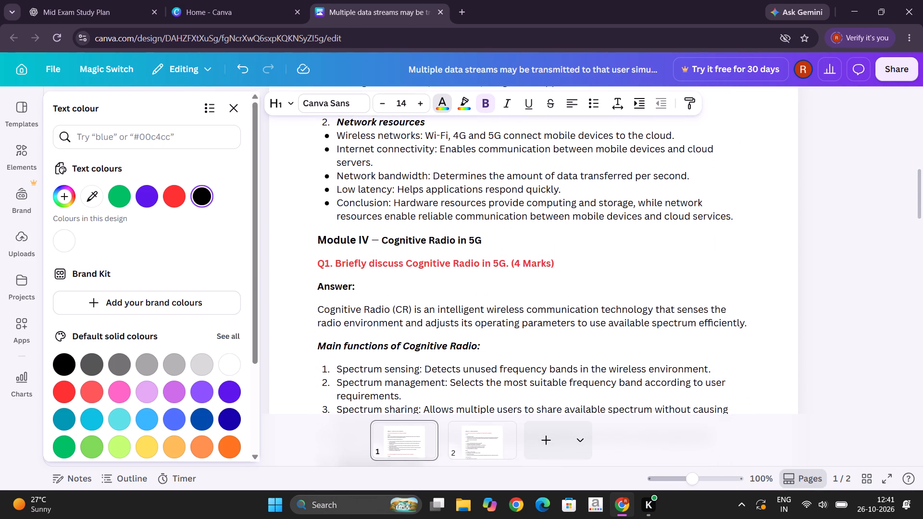
left_click_drag(382, 239, 499, 227)
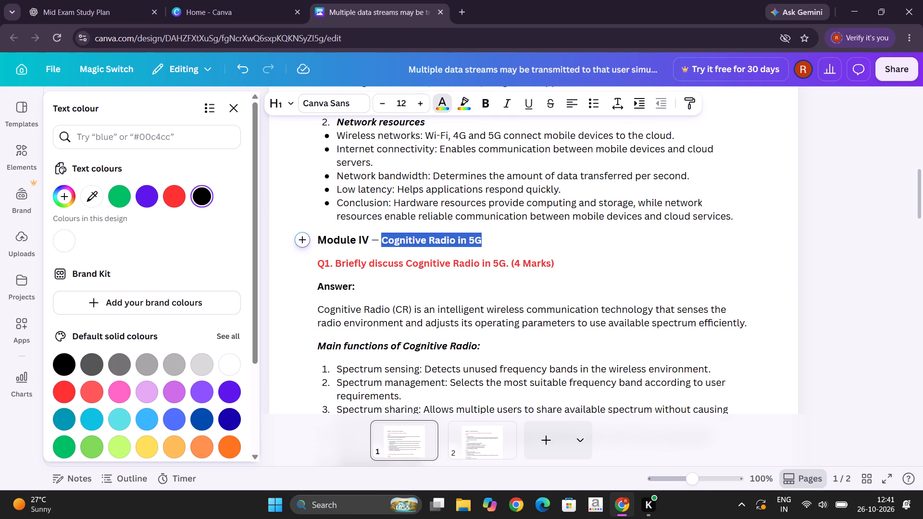
double_click(421, 99)
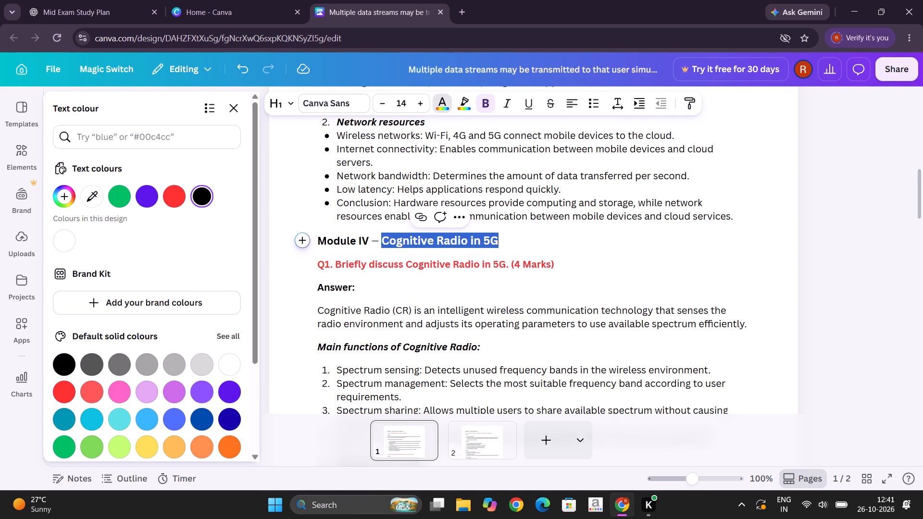
Check the font size of the "Massive MIMO" text in the Module V heading.
scroll(397, 263, "down", 6)
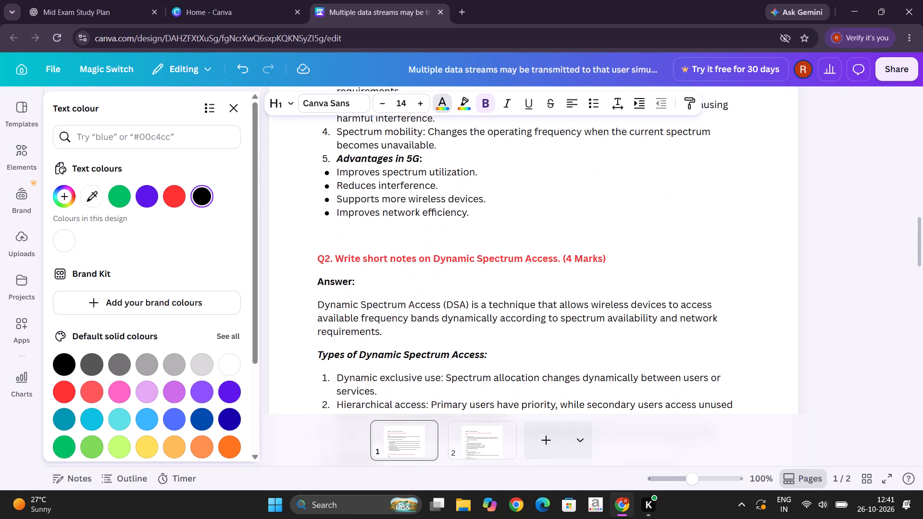
scroll(397, 263, "down", 3)
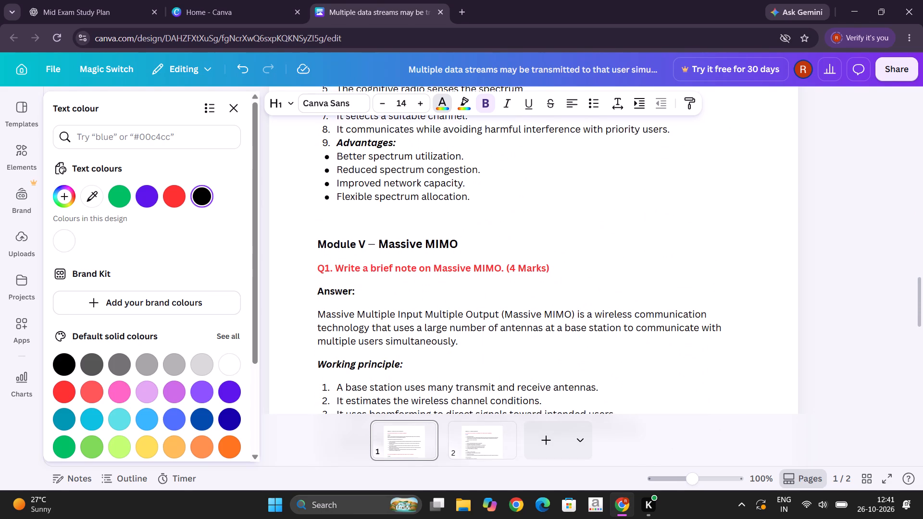
left_click_drag(378, 242, 508, 237)
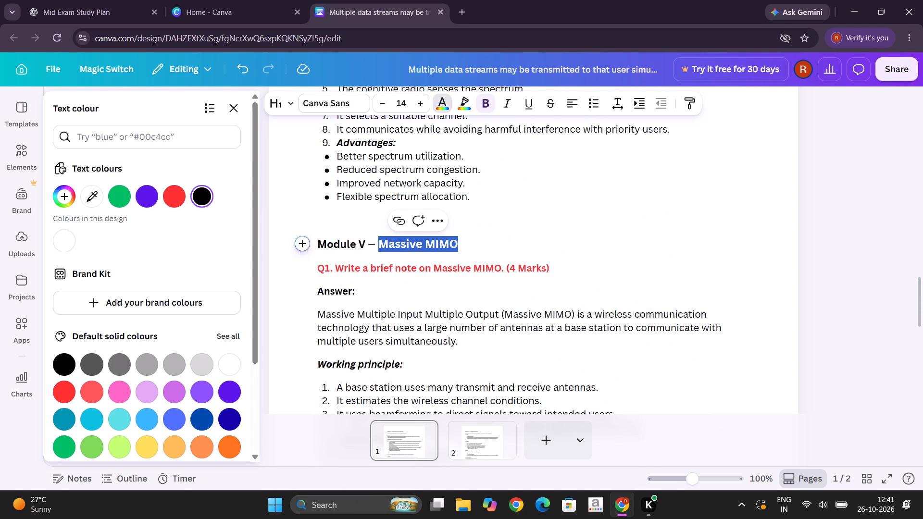
On page 2, underline the "Restoration process" subheading in the Module IV Image Restoration answer.
left_click(478, 433)
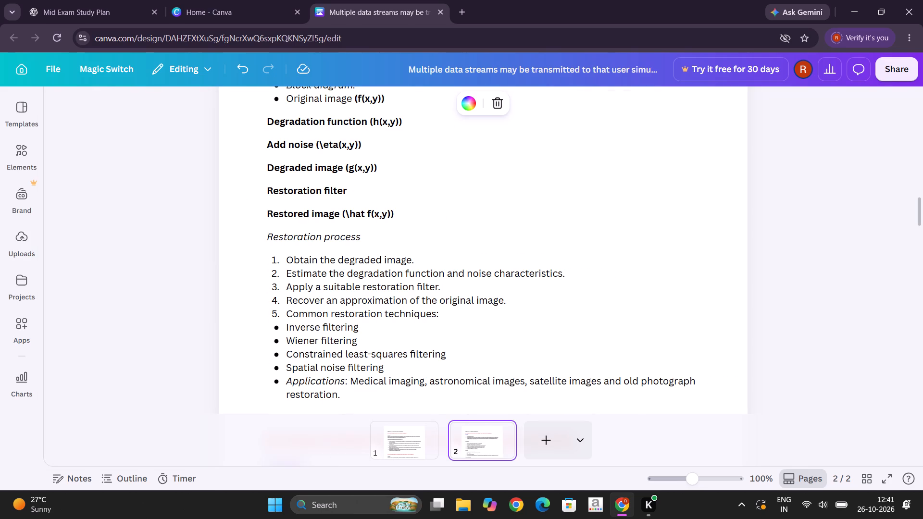
scroll(391, 283, "up", 2)
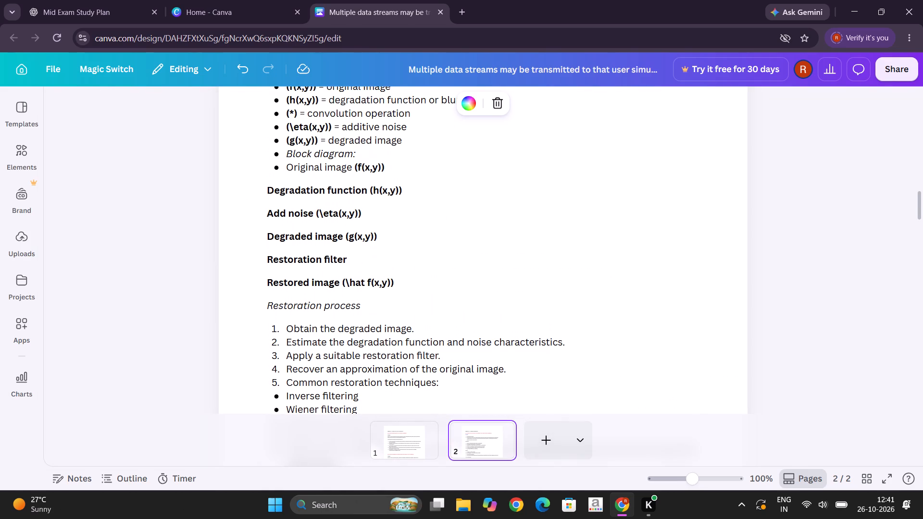
left_click_drag(267, 306, 395, 306)
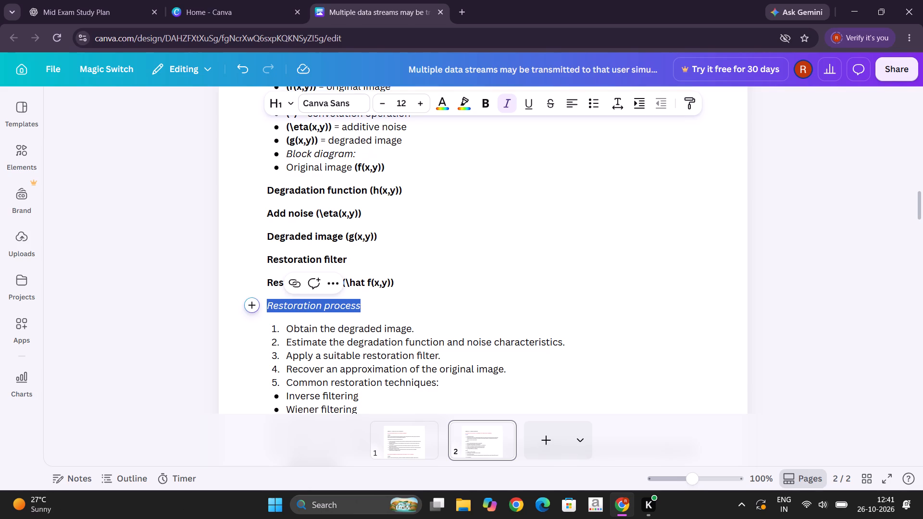
left_click(527, 99)
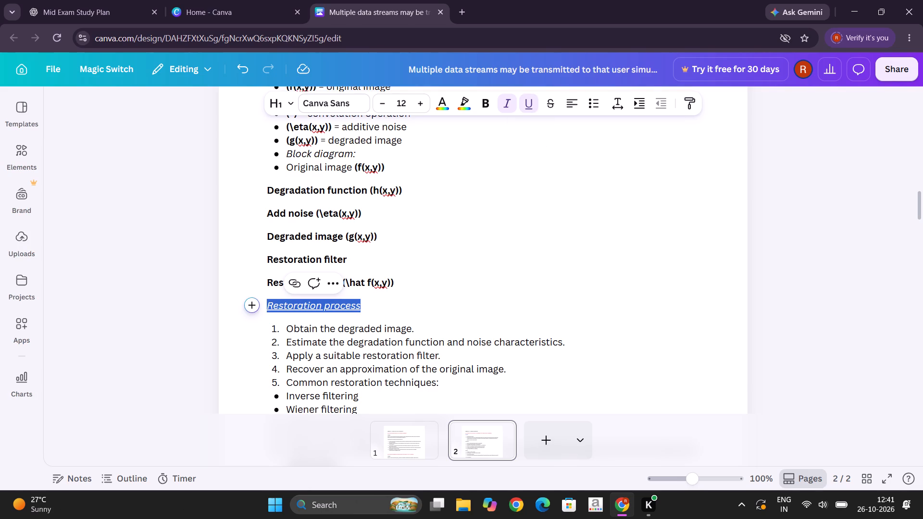
left_click(478, 228)
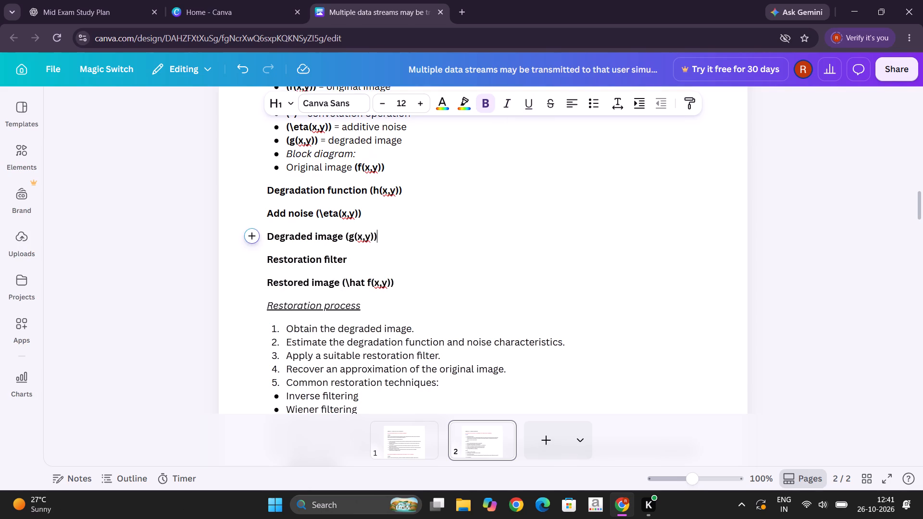
Underline the "where:" label below the mathematical degradation model formula on page 2.
scroll(357, 238, "up", 2)
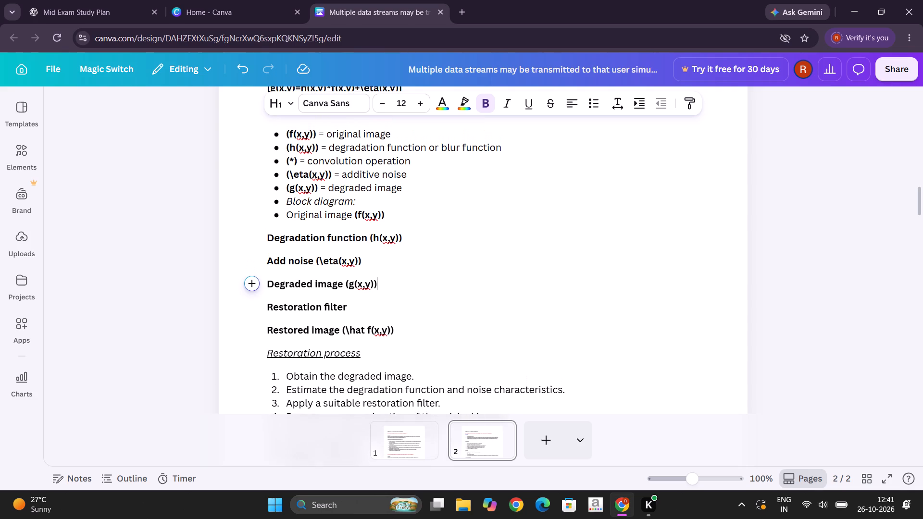
scroll(357, 238, "up", 3)
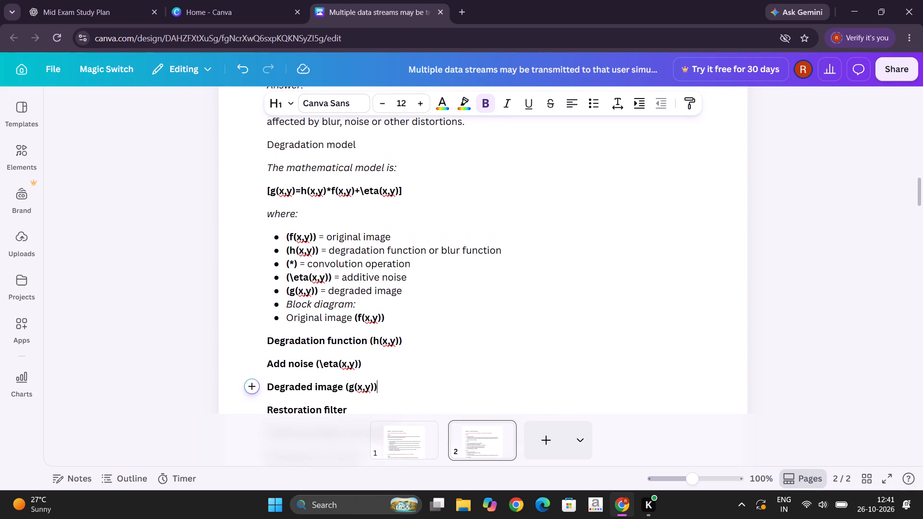
scroll(357, 238, "up", 1)
left_click_drag(266, 217, 316, 217)
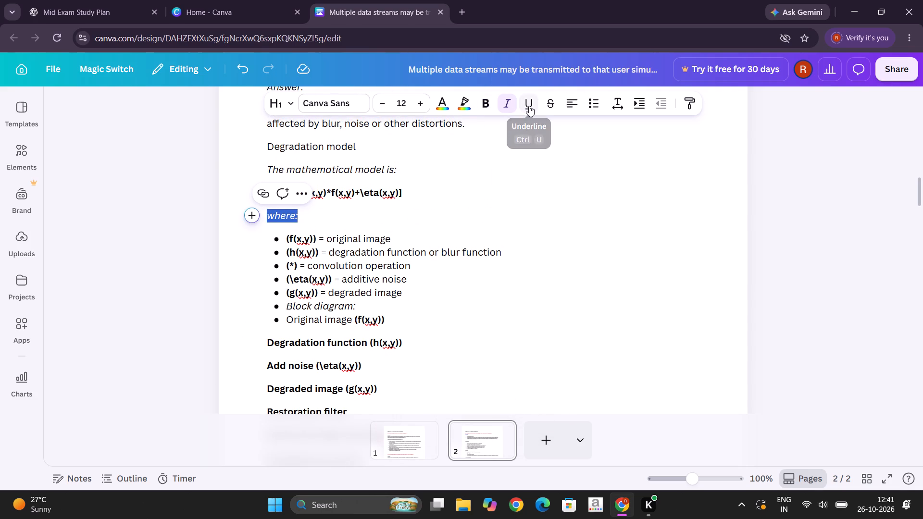
left_click_drag(529, 106, 387, 12)
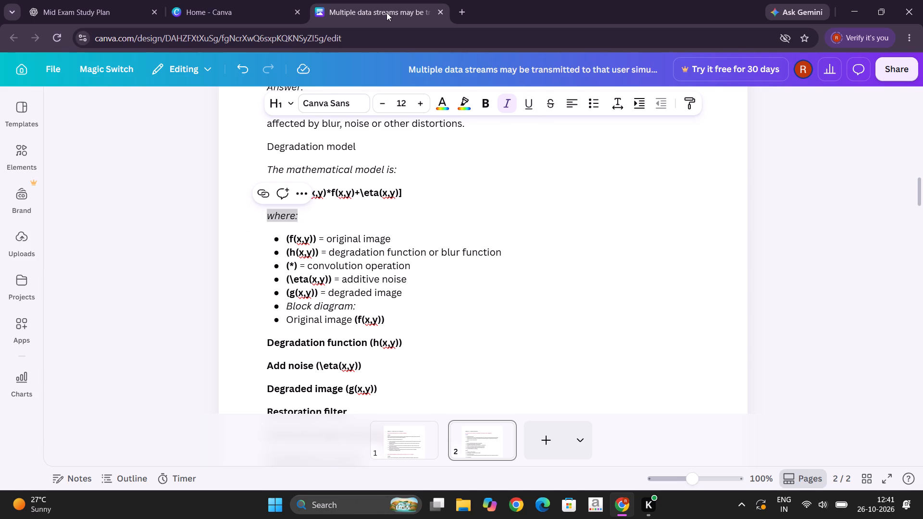
key("ctrl+u")
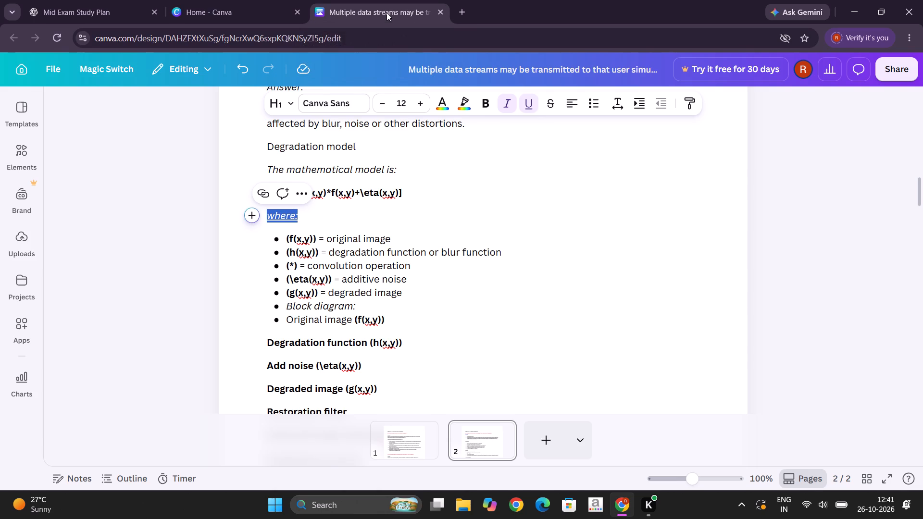
Underline the "Answer:" label under Module IV Q1 on the Image Degradation/Restoration Process.
scroll(333, 175, "up", 1)
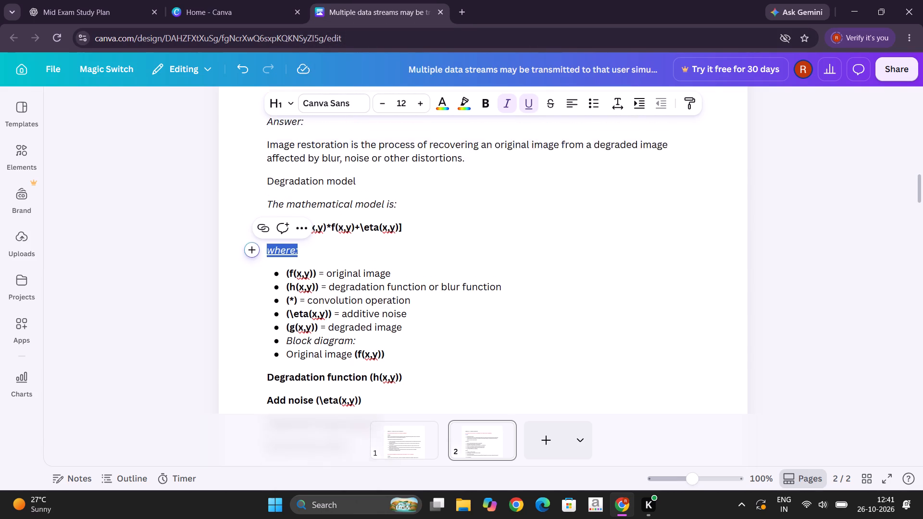
scroll(333, 175, "up", 2)
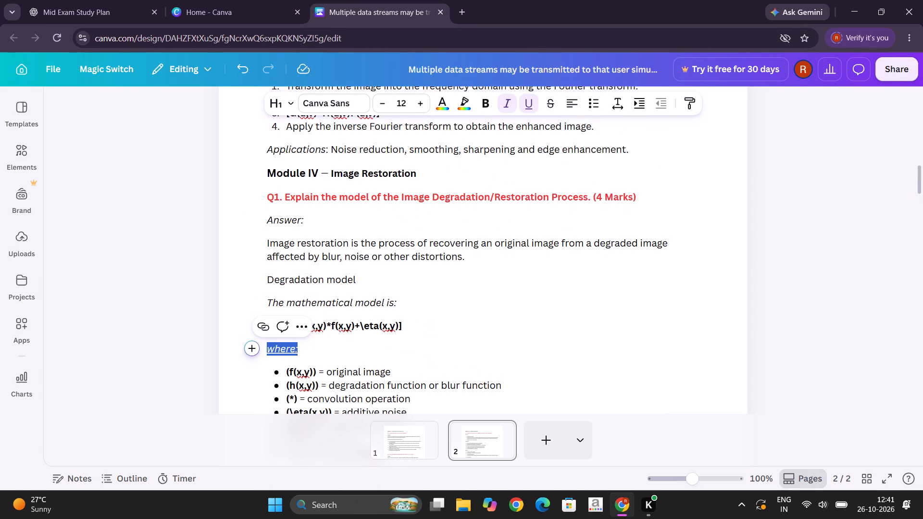
left_click_drag(268, 221, 332, 223)
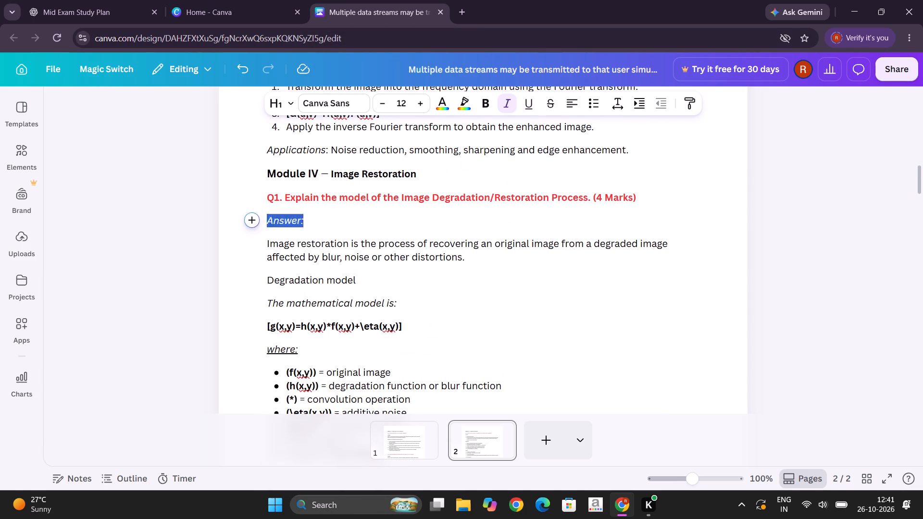
left_click_drag(332, 223, 359, 222)
key("ctrl+u")
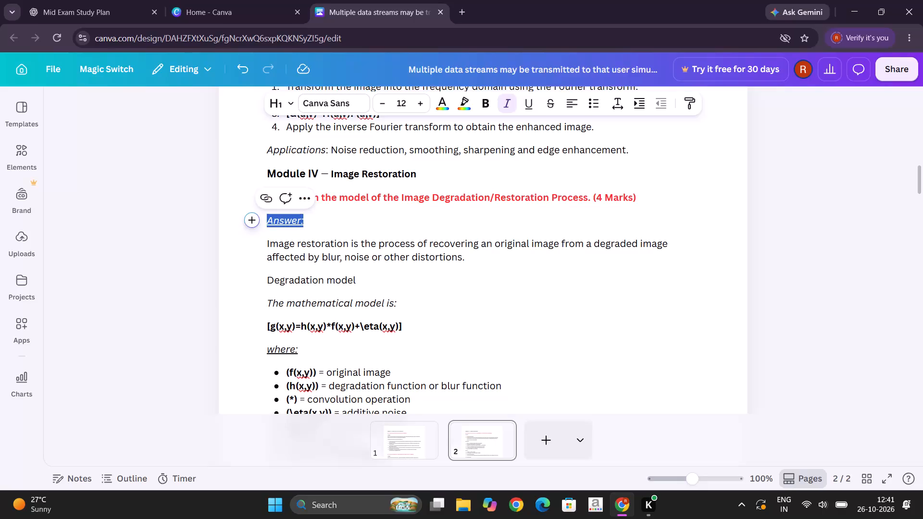
Underline the "Applications:" and "Steps:" labels in the frequency-domain enhancement answer above the Module IV heading.
scroll(341, 202, "up", 1)
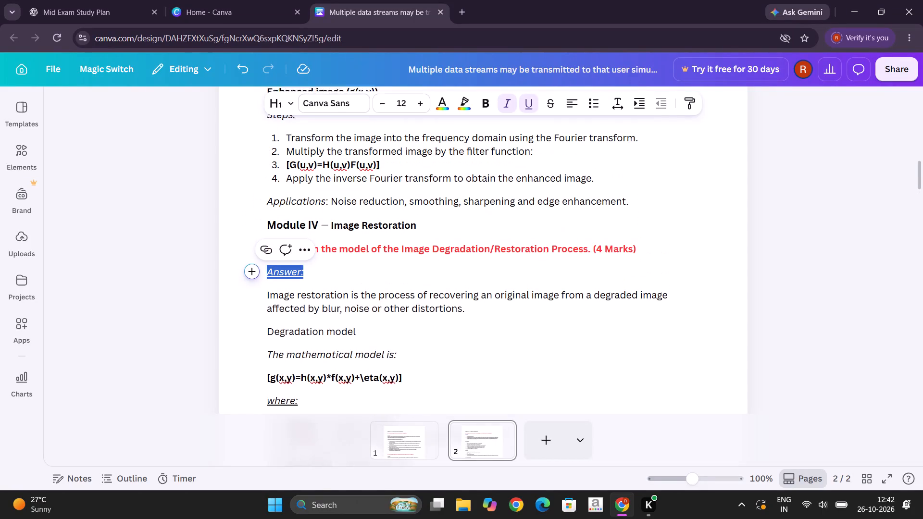
scroll(341, 202, "up", 1)
left_click_drag(263, 218, 330, 222)
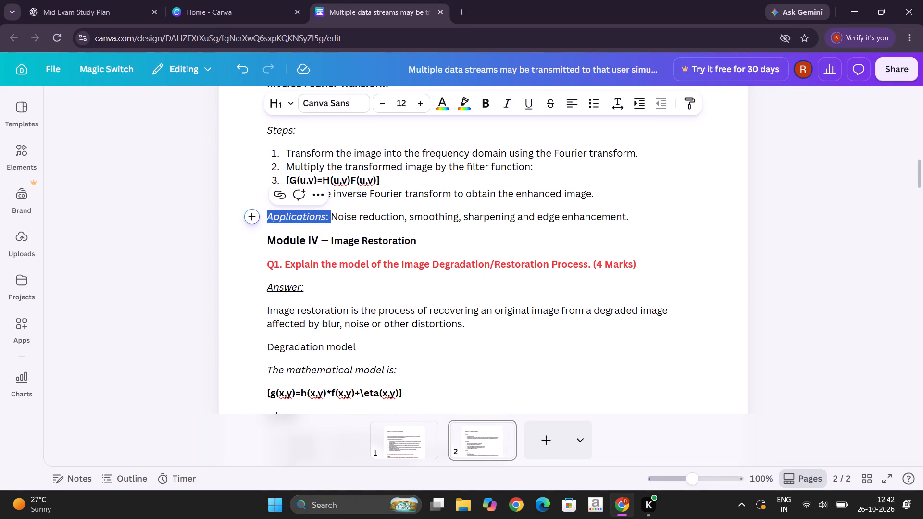
key("ctrl+u")
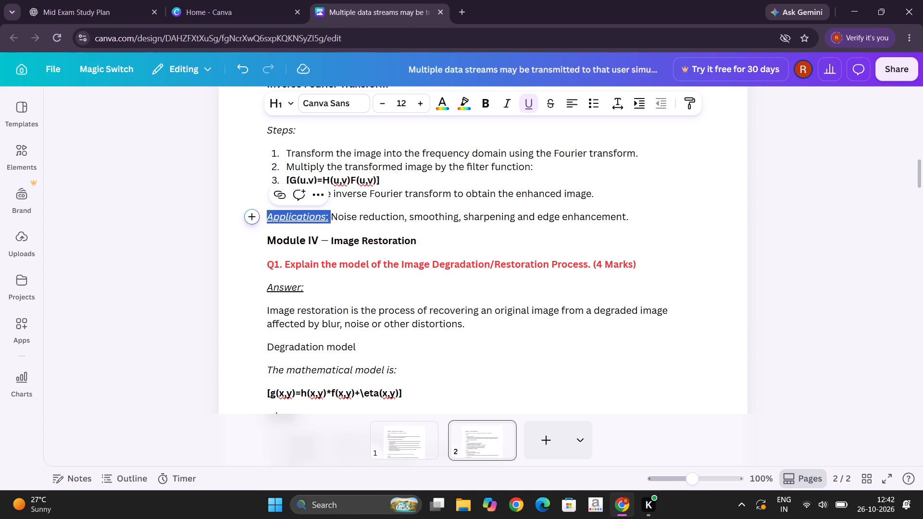
scroll(324, 218, "up", 1)
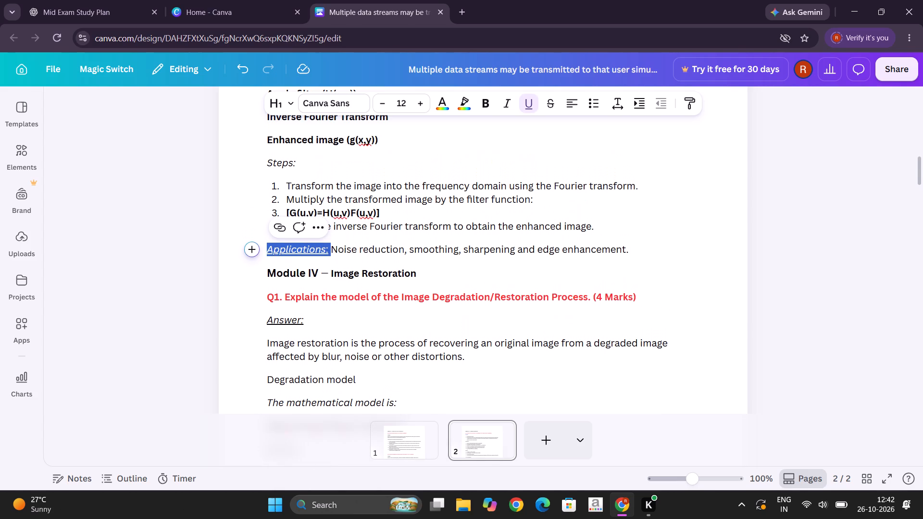
left_click(384, 166)
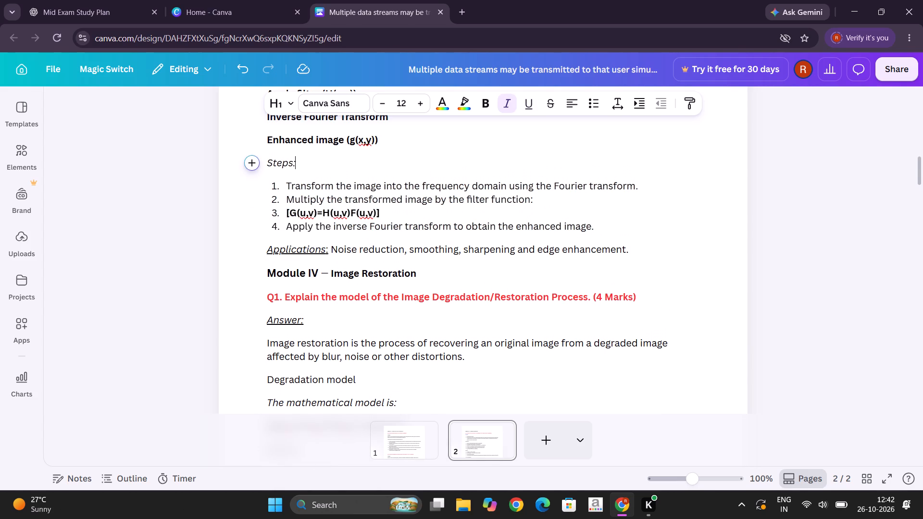
left_click_drag(264, 164, 311, 165)
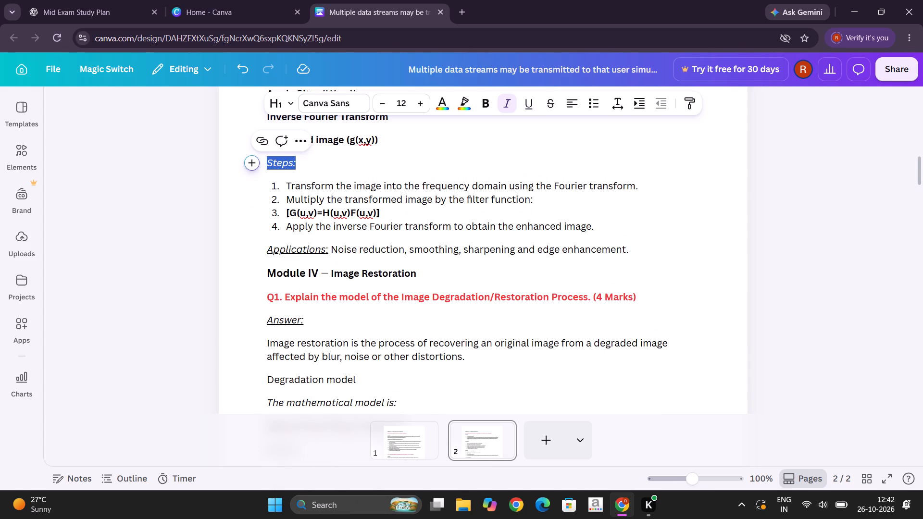
key("ctrl+u")
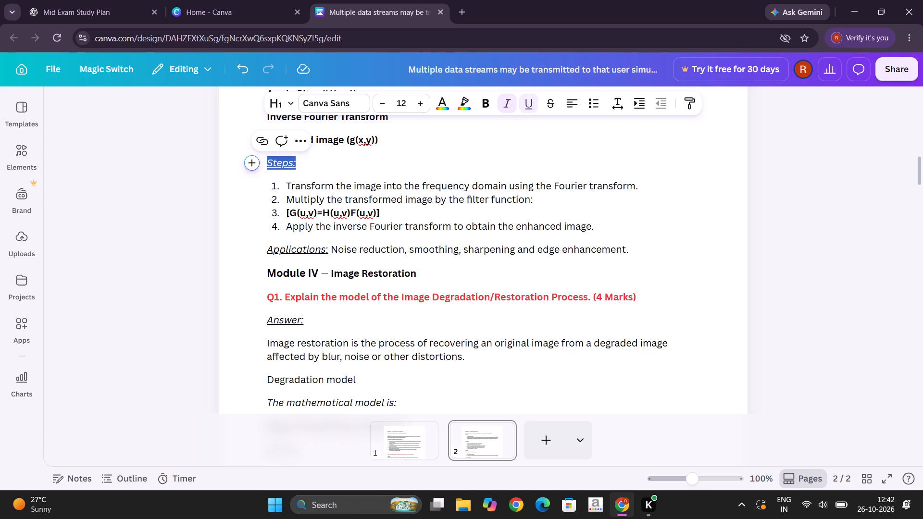
Underline the "Block diagram:" and "Answer:" labels in the Module III Q2 answer on frequency-domain enhancement.
scroll(333, 176, "up", 2)
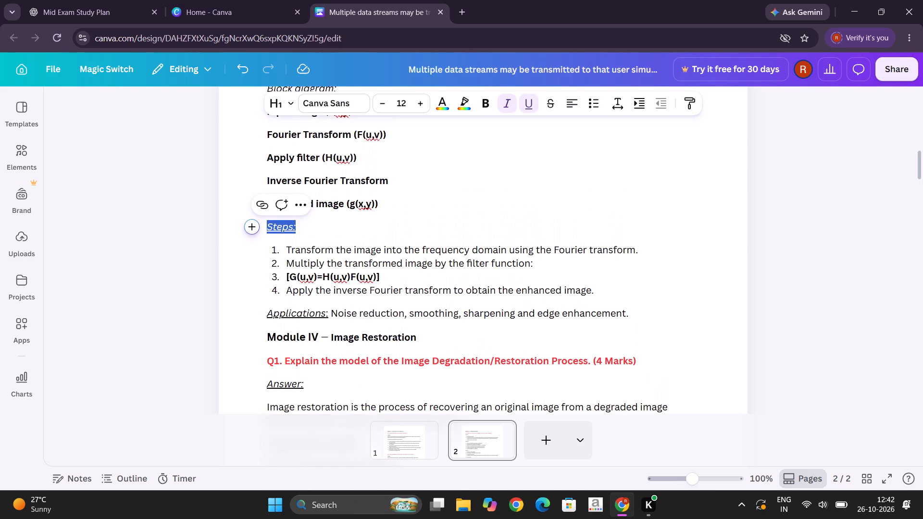
scroll(333, 176, "up", 2)
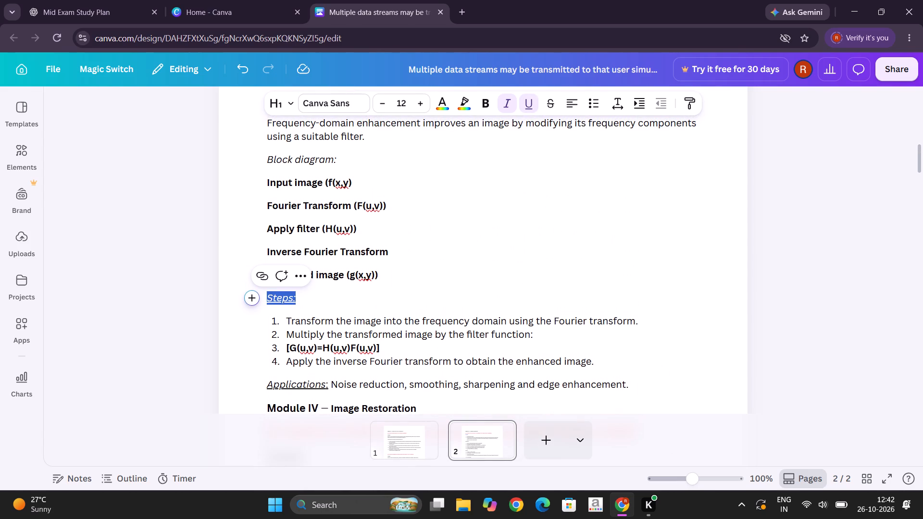
left_click_drag(266, 161, 350, 174)
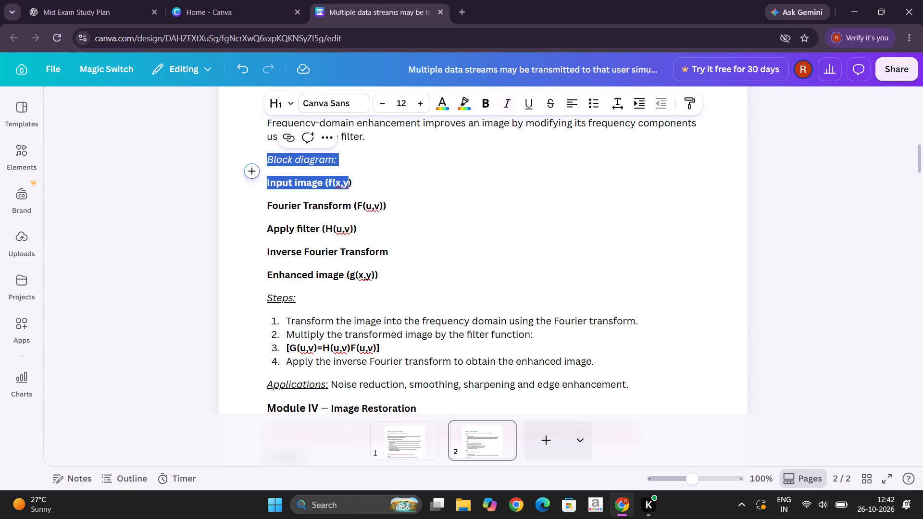
left_click(413, 163)
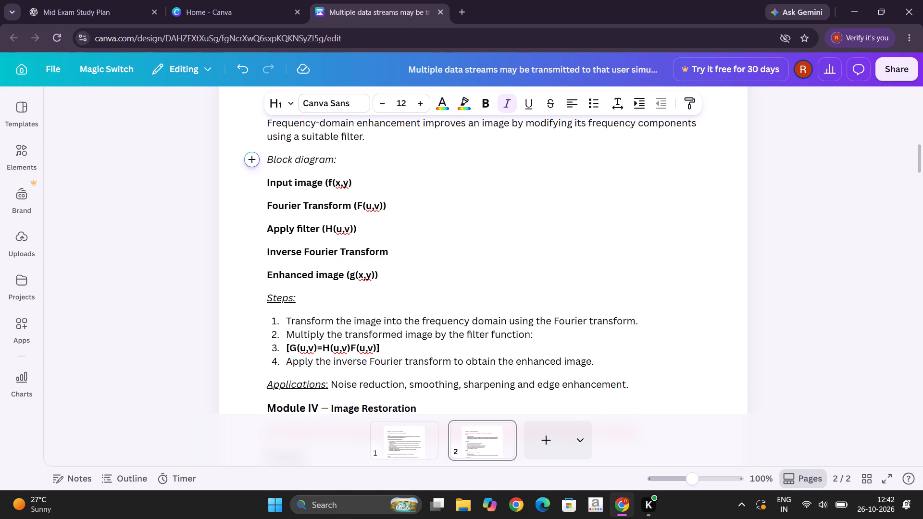
left_click_drag(265, 156, 338, 152)
key("ctrl+u")
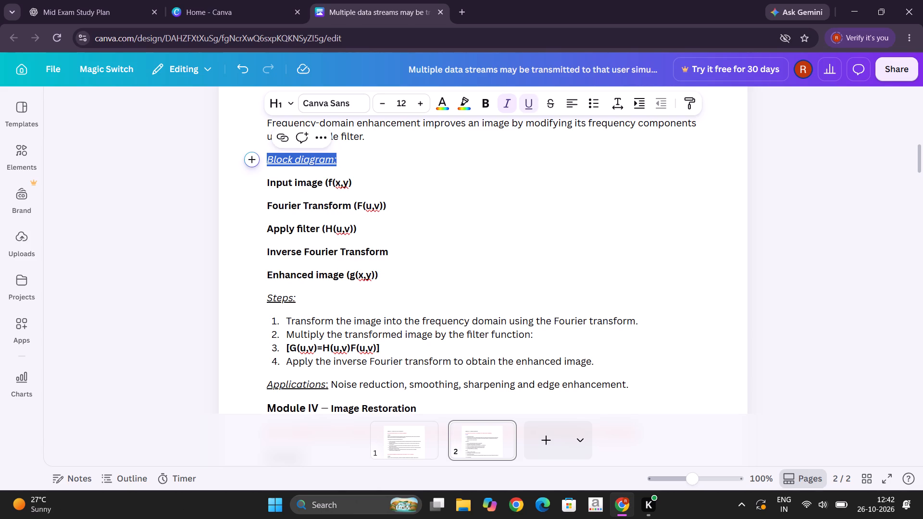
scroll(316, 174, "up", 2)
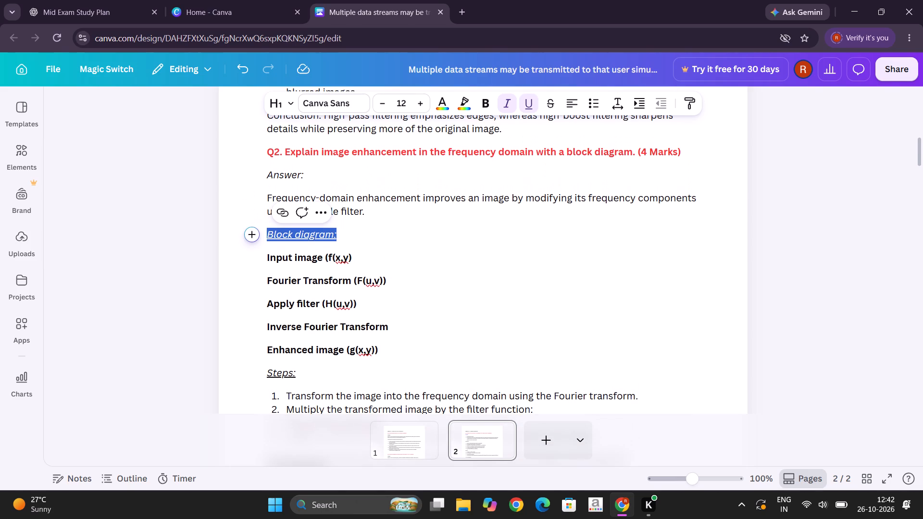
left_click_drag(267, 175, 330, 175)
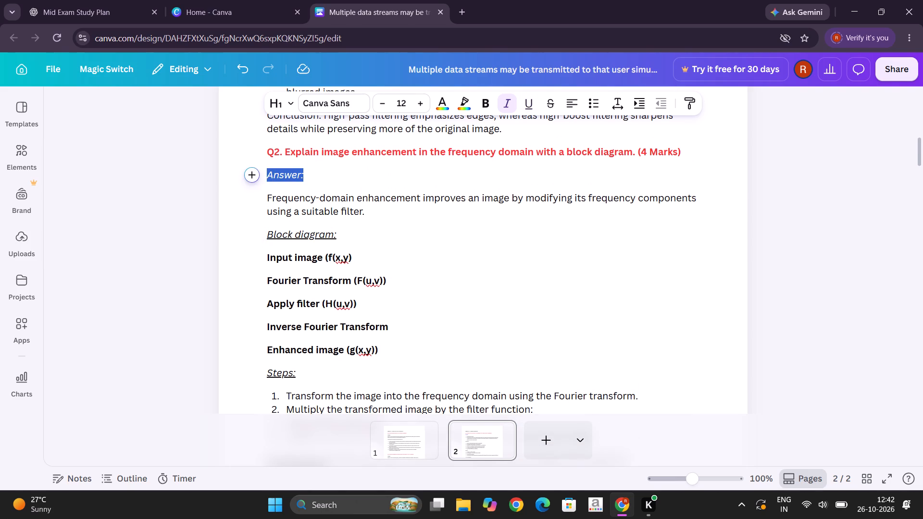
left_click_drag(330, 175, 332, 175)
key("ctrl+u")
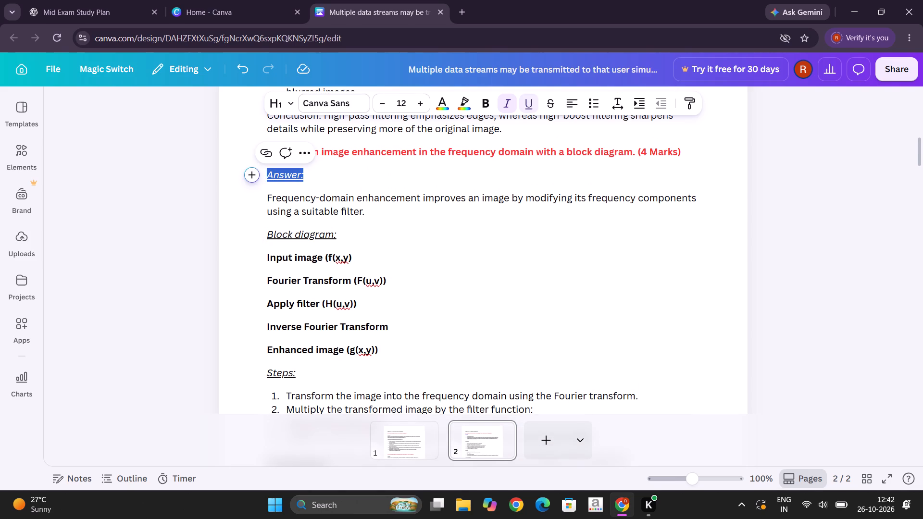
Delete the "Conclusion:" paragraph about high-pass and high-boost filtering above the Module III Q2 heading.
scroll(313, 173, "up", 2)
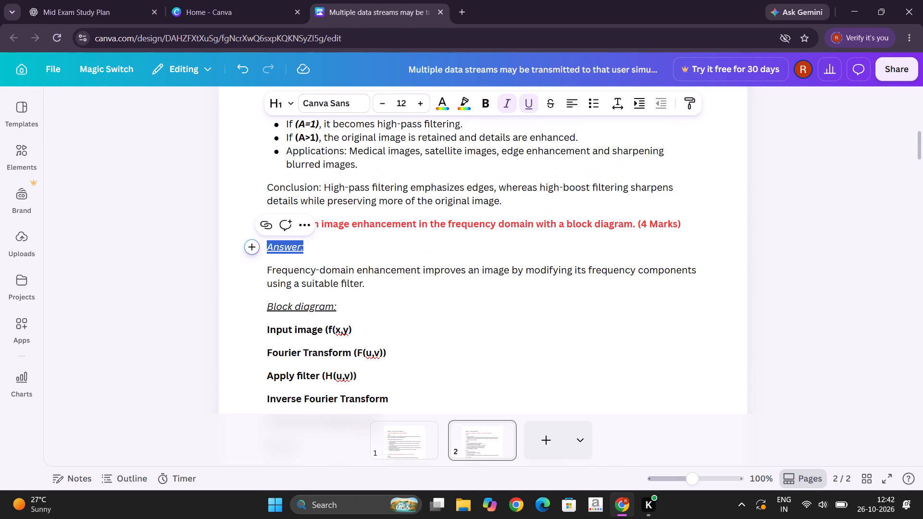
scroll(313, 173, "up", 1)
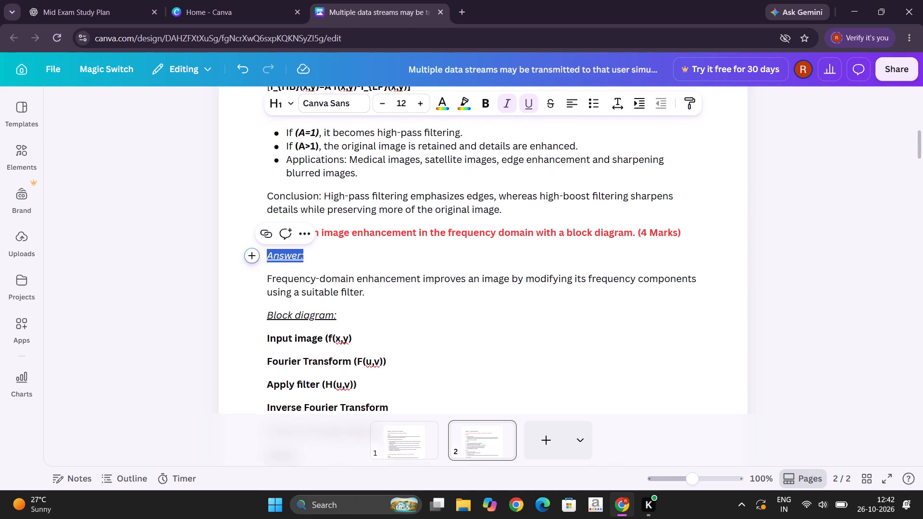
left_click_drag(267, 194, 522, 203)
key("BackSpace")
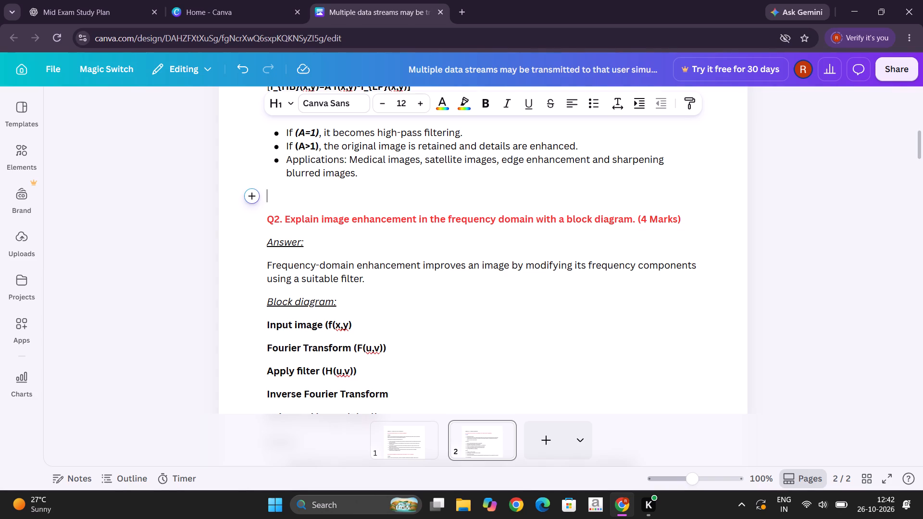
Underline and italicize the word "Applications" in the last bullet of the high-boost filtering answer.
left_click_drag(287, 158, 310, 160)
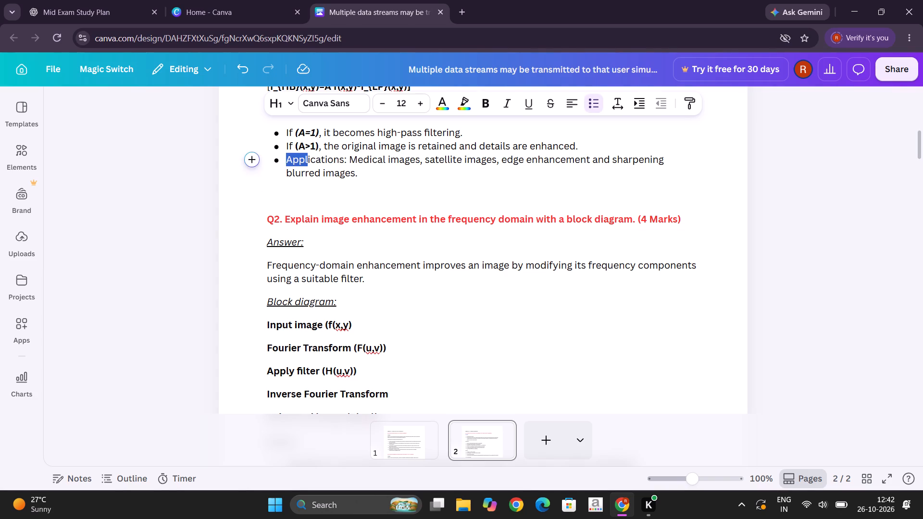
left_click_drag(310, 160, 341, 161)
left_click_drag(341, 161, 344, 161)
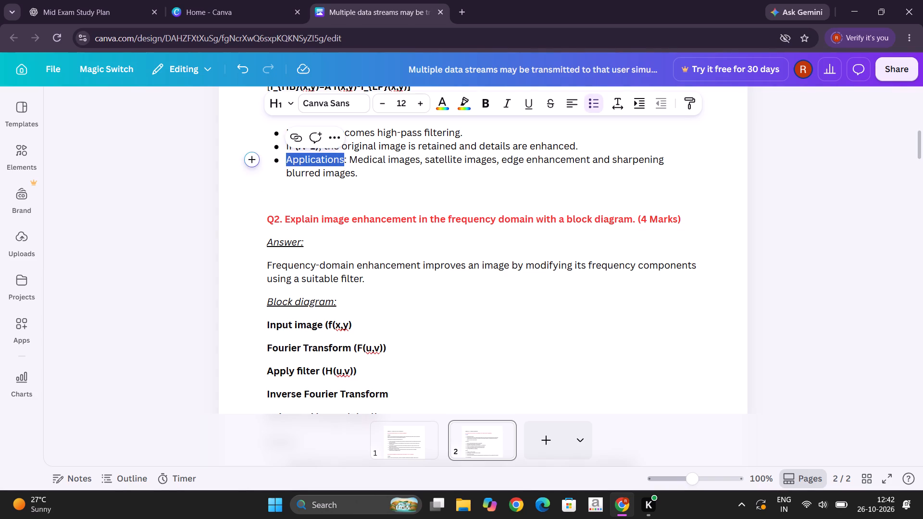
key("ctrl+u")
left_click(508, 106)
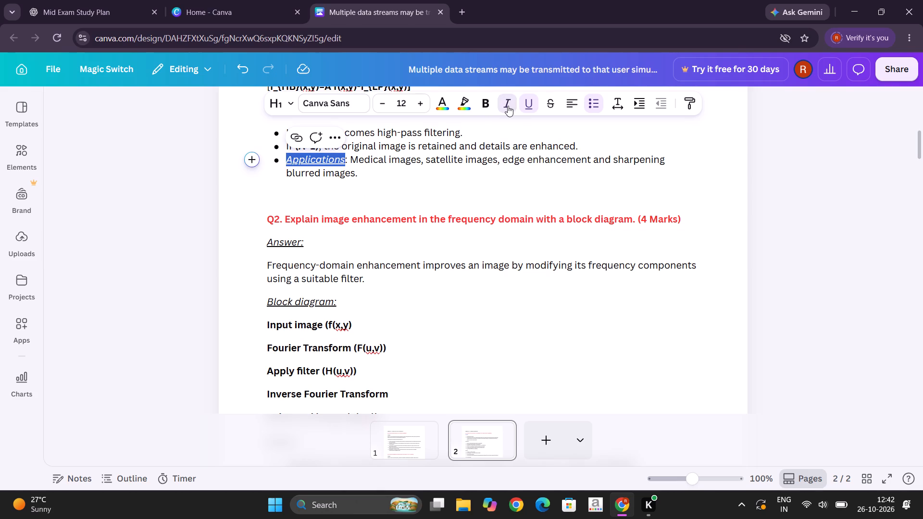
Underline the "The equation is:" label for high-boost filtering and the "where:" label below the high-pass formula.
scroll(403, 182, "up", 2)
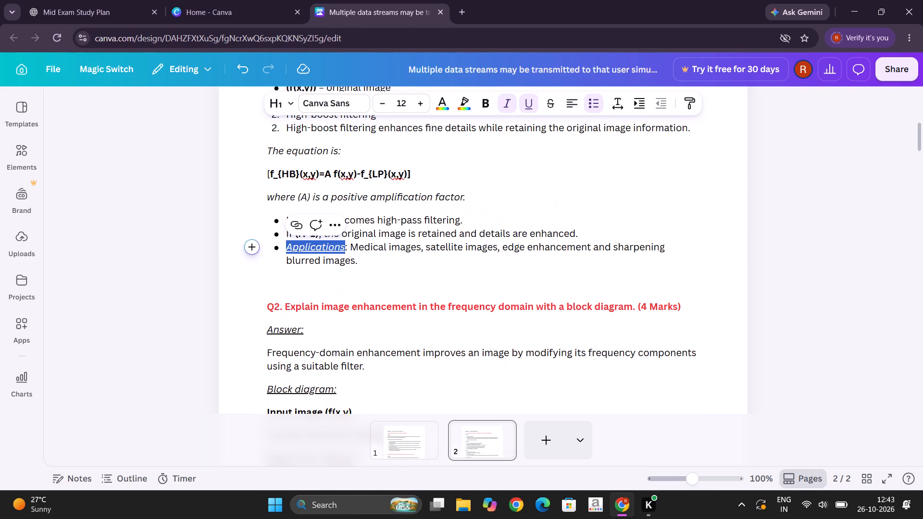
scroll(403, 182, "up", 1)
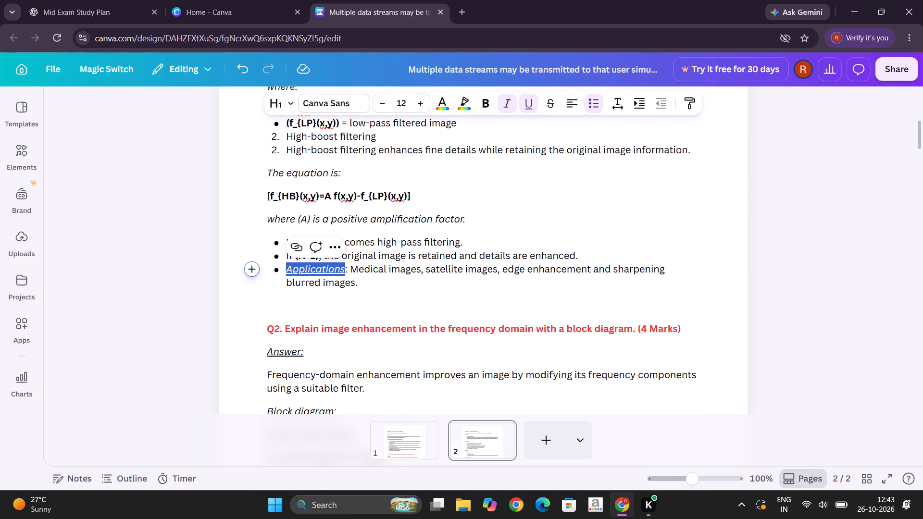
left_click_drag(266, 173, 345, 176)
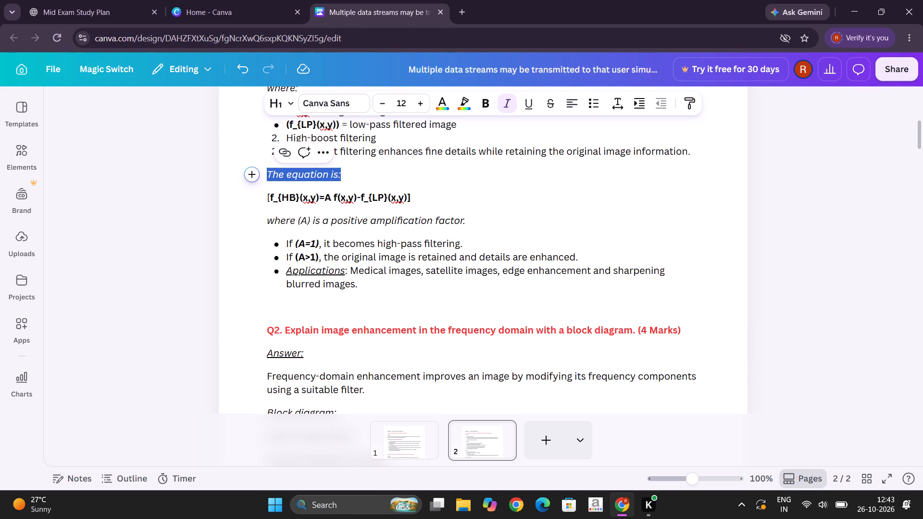
key("ctrl+u")
scroll(327, 189, "up", 2)
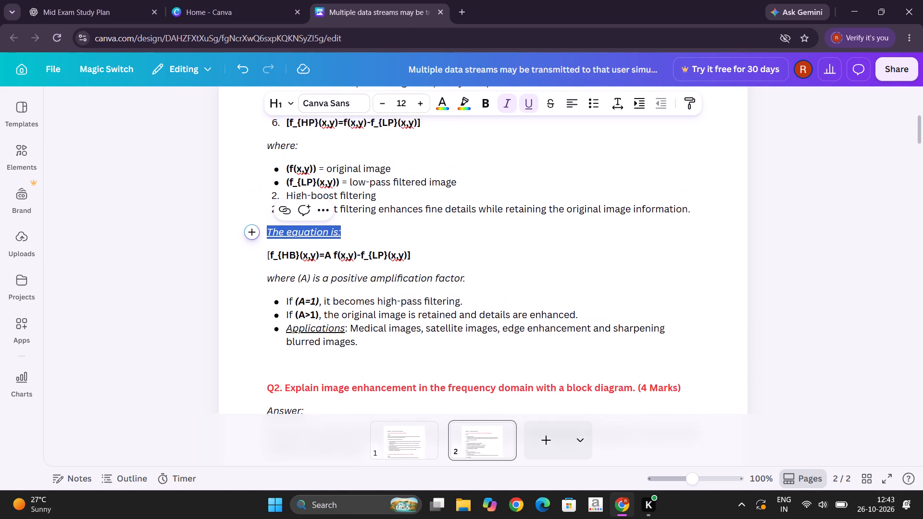
scroll(327, 189, "up", 2)
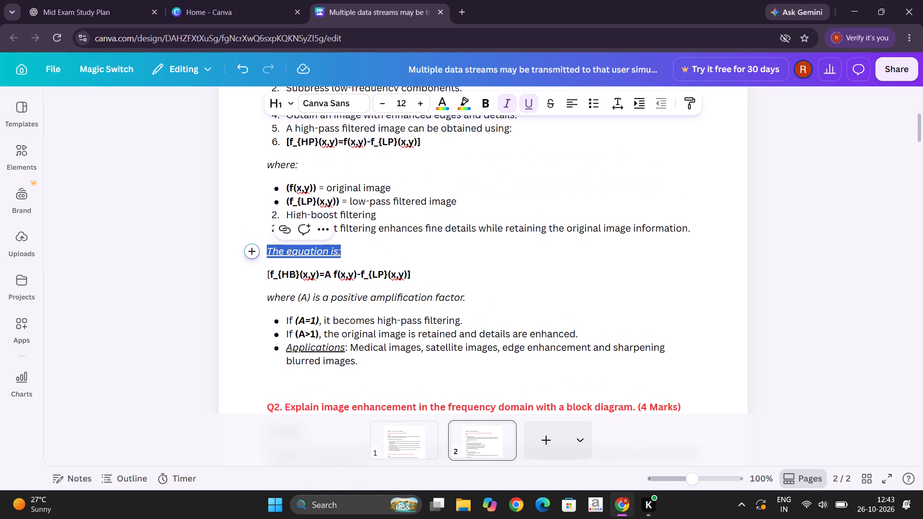
left_click_drag(268, 163, 307, 167)
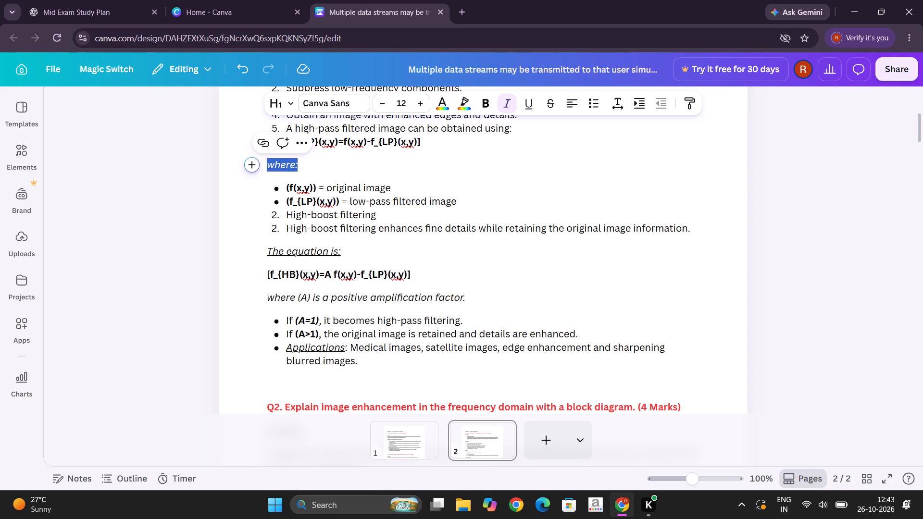
key("ctrl+u")
Underline the "Principle:" and "Answer:" labels in the Module III Q1 answer on high-pass and high-boost filtering.
scroll(329, 168, "up", 2)
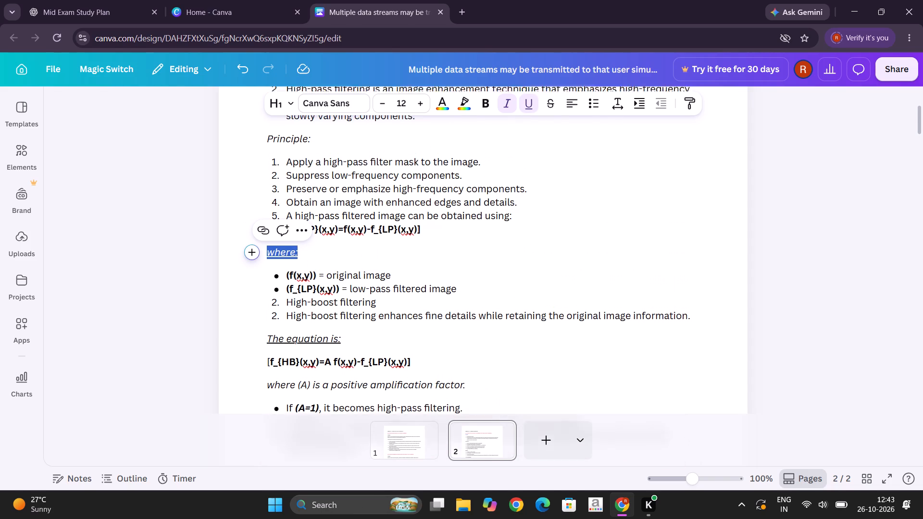
scroll(329, 168, "up", 1)
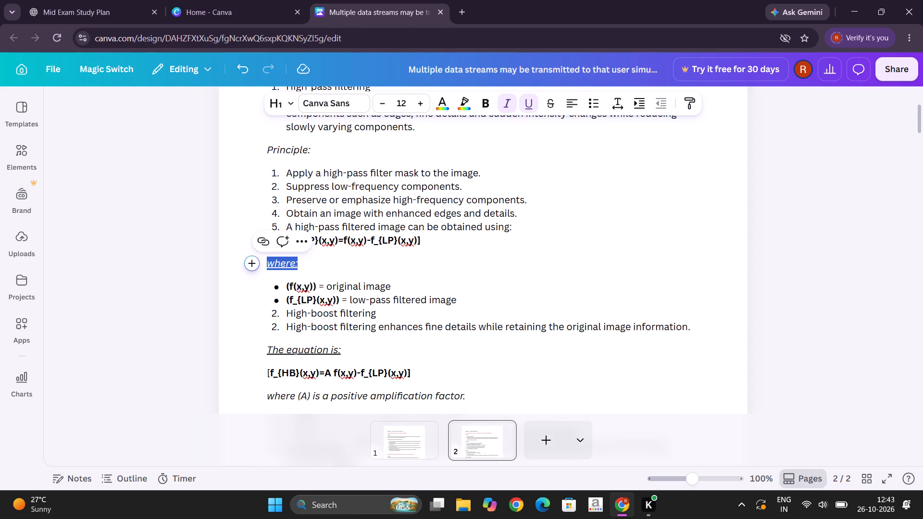
left_click_drag(265, 151, 344, 145)
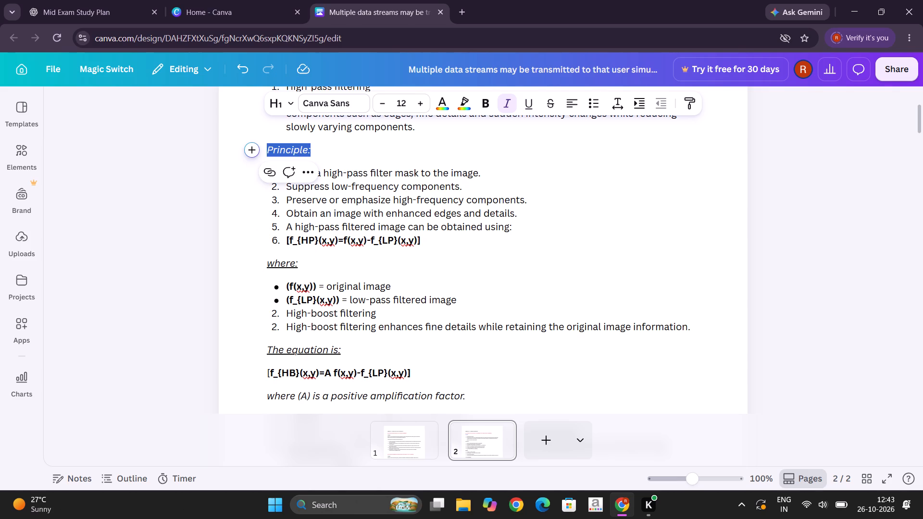
key("ctrl+u")
scroll(349, 171, "up", 1)
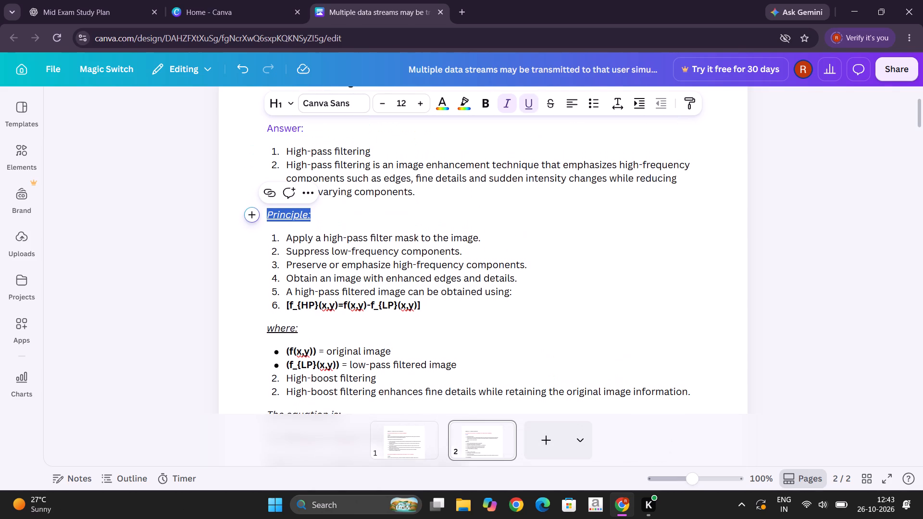
scroll(349, 171, "up", 1)
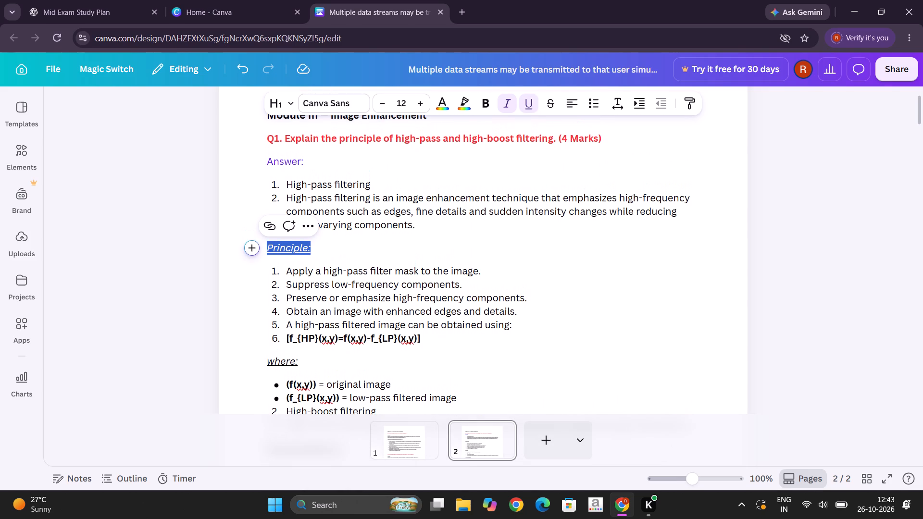
left_click_drag(264, 161, 331, 158)
key("ctrl+u")
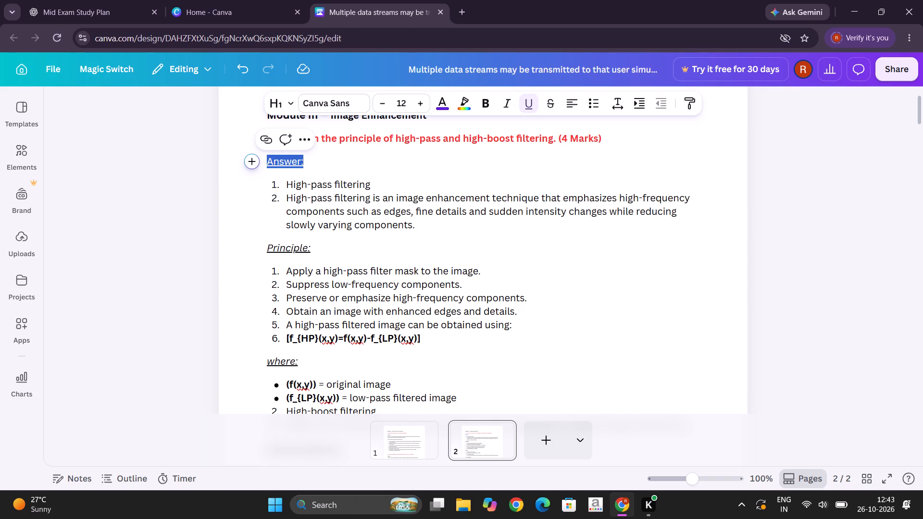
Set the "Image Enhancement" text in the Module III heading on page 2 to font size 14.
scroll(339, 165, "up", 1)
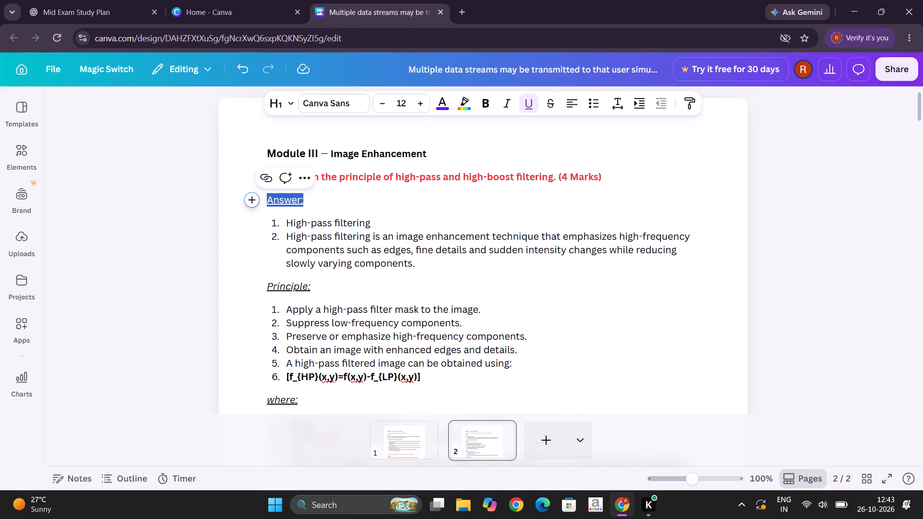
scroll(339, 165, "up", 2)
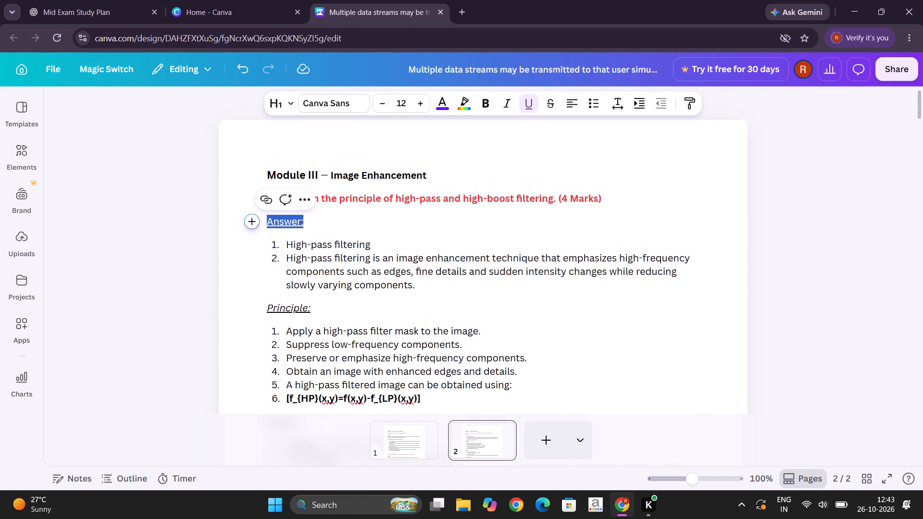
left_click_drag(329, 177, 427, 181)
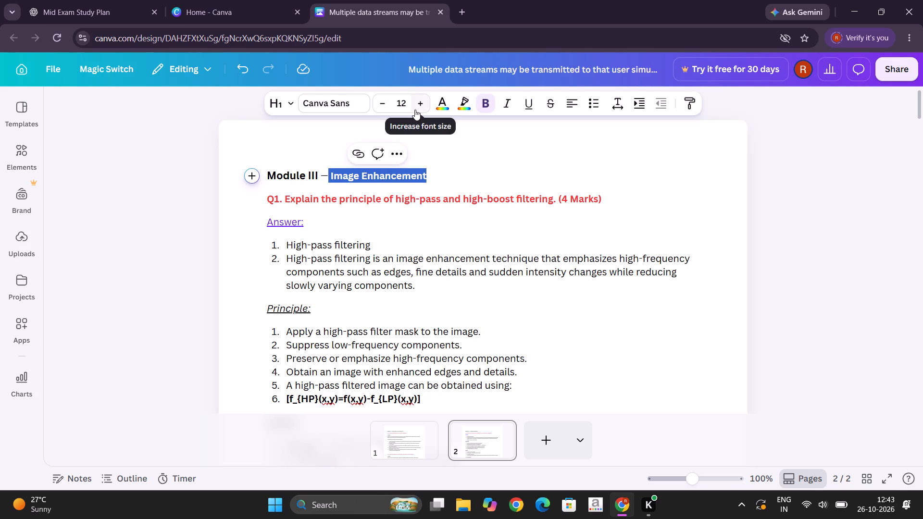
double_click(415, 110)
scroll(322, 232, "down", 5)
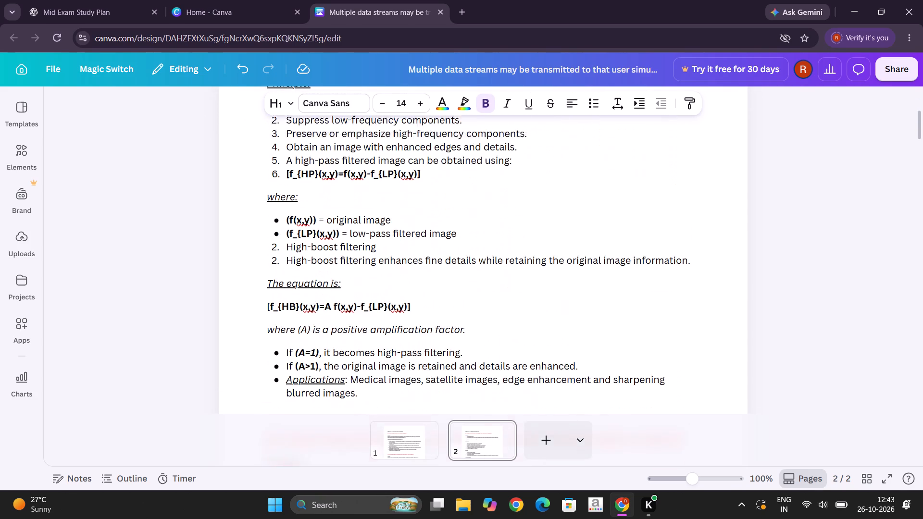
Set the "Image Restoration" text in the Module IV heading on page 2 to font size 14.
scroll(322, 232, "down", 5)
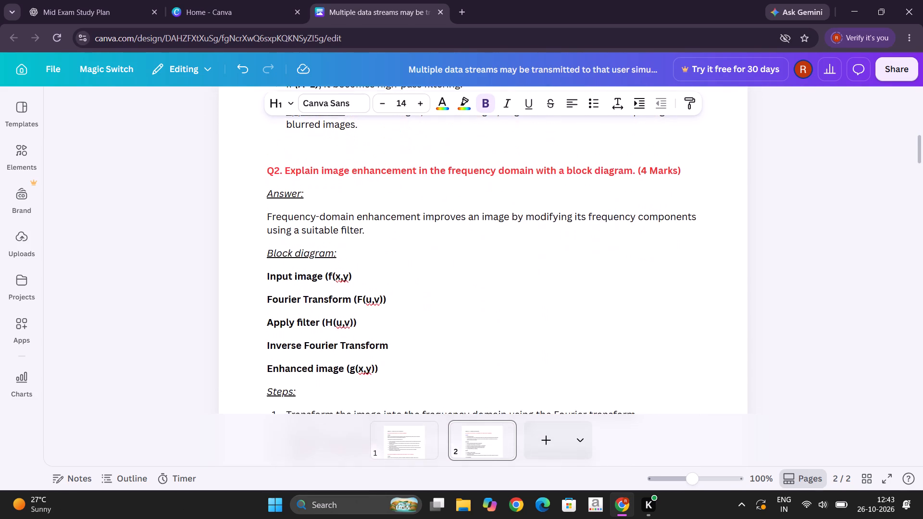
scroll(322, 232, "down", 4)
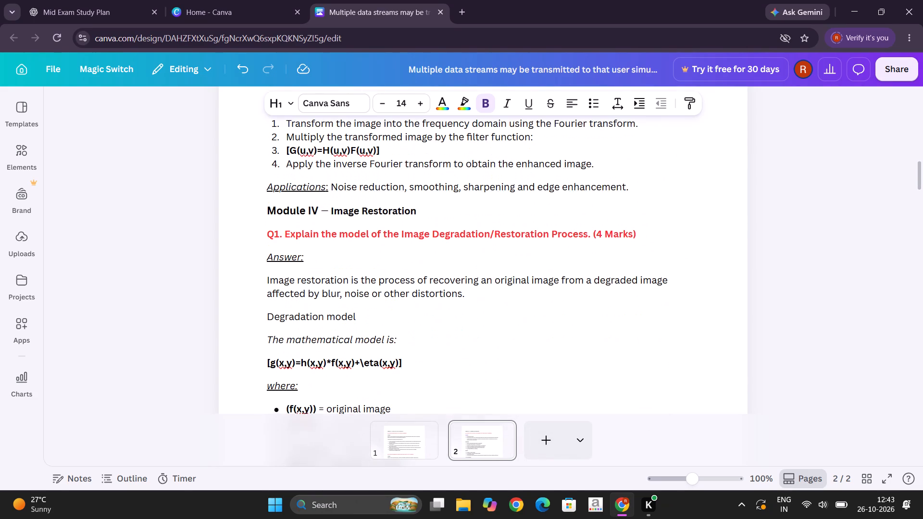
scroll(322, 232, "down", 1)
left_click_drag(329, 210, 422, 207)
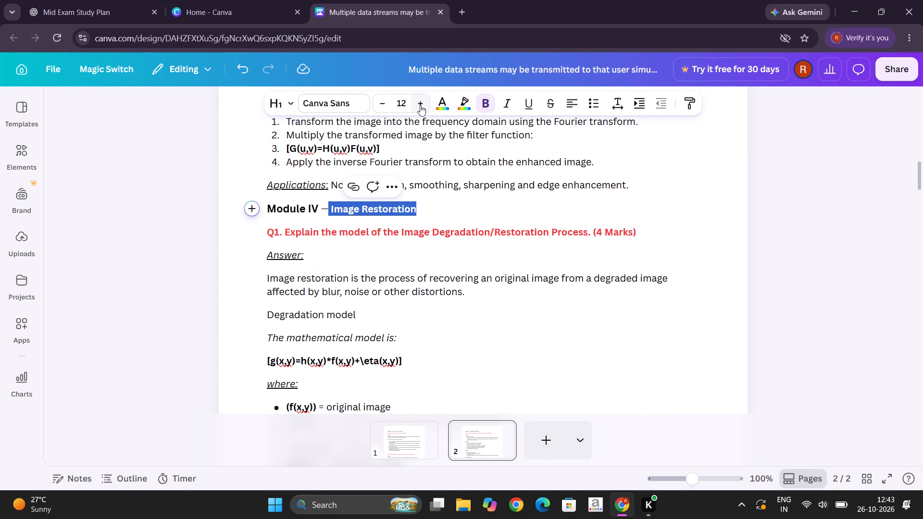
double_click(420, 104)
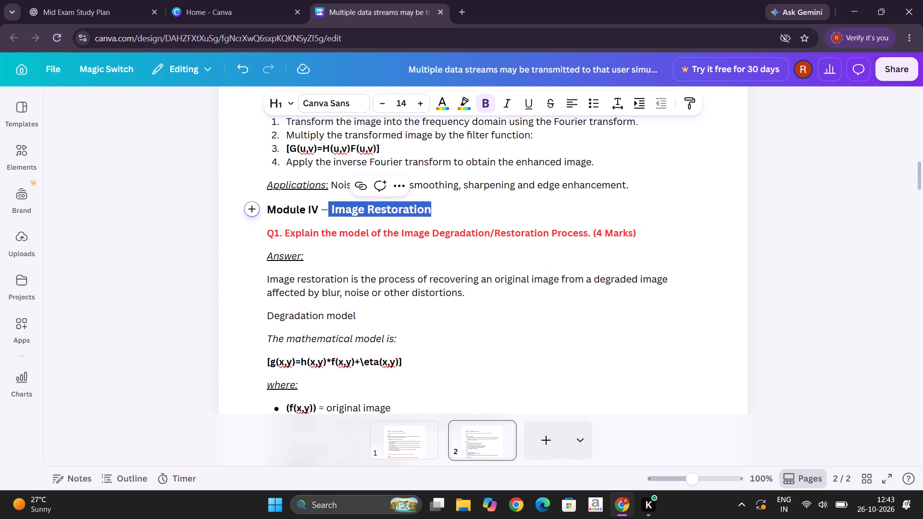
Underline the "Working" and "Advantages" labels in the Module IV Q2 answer on the Wiener filter.
scroll(337, 246, "down", 5)
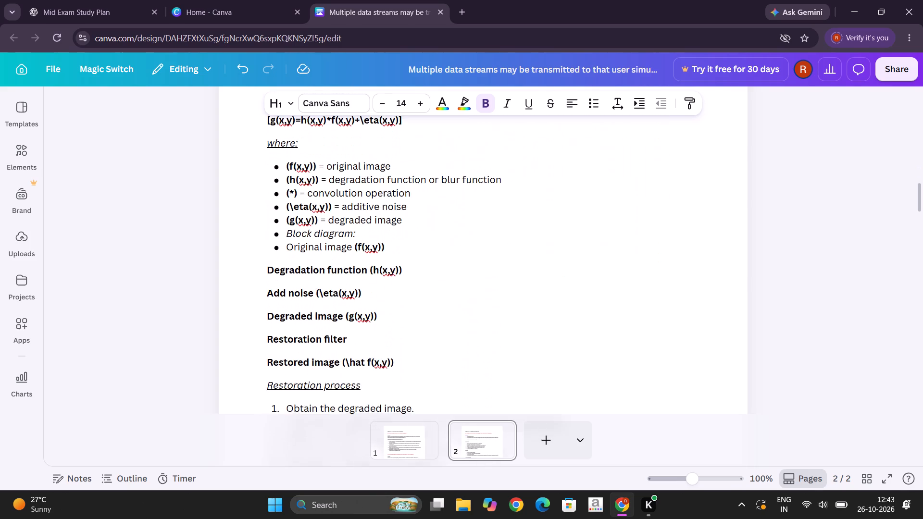
scroll(337, 246, "down", 5)
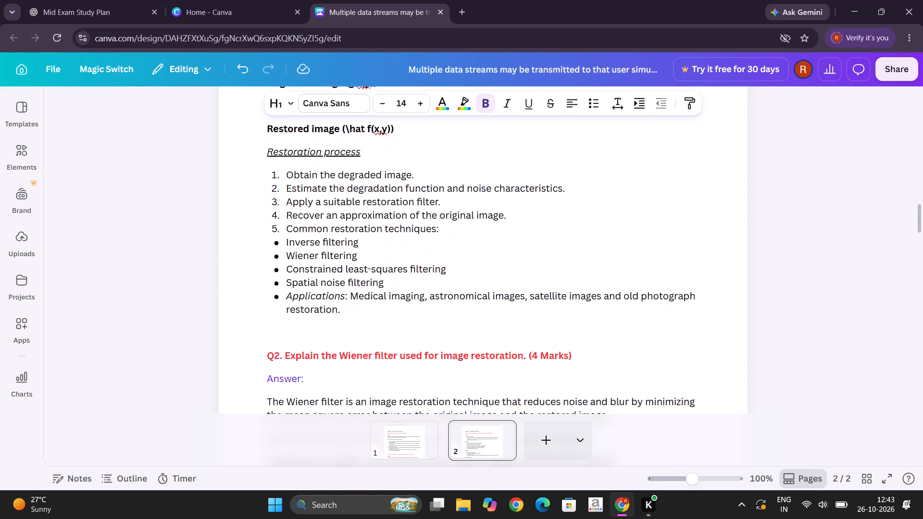
scroll(337, 246, "down", 4)
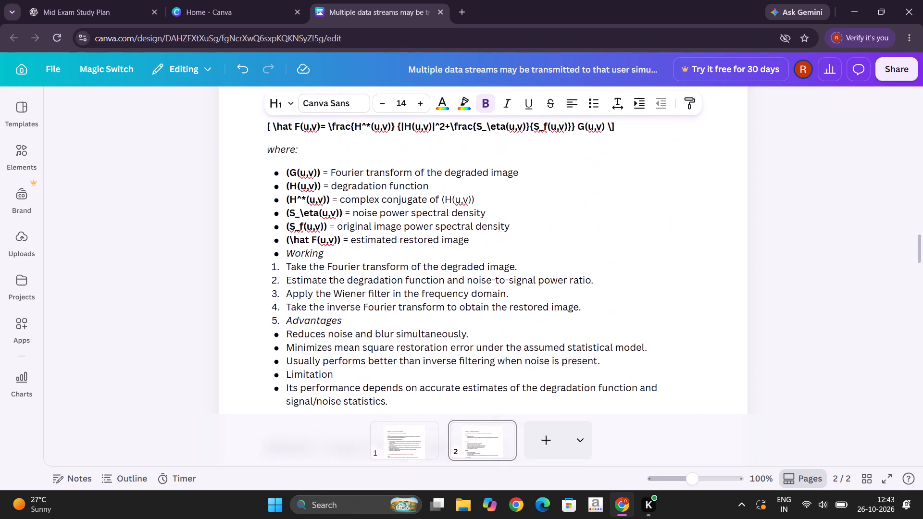
scroll(337, 246, "down", 4)
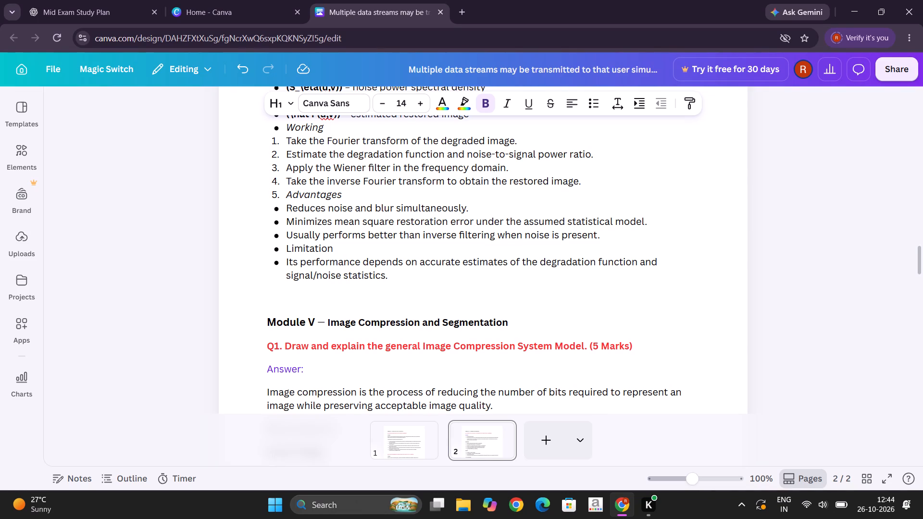
scroll(291, 198, "up", 2)
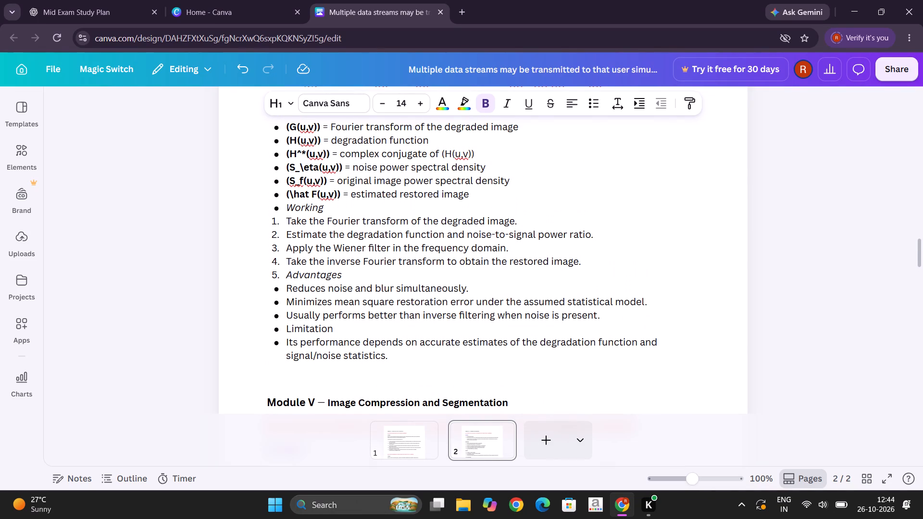
left_click_drag(285, 205, 335, 199)
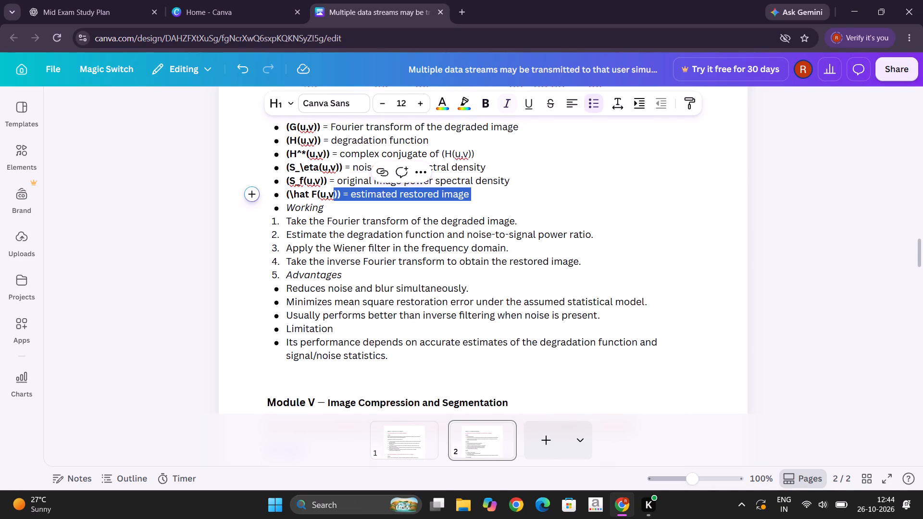
left_click_drag(532, 177, 318, 215)
left_click(318, 215)
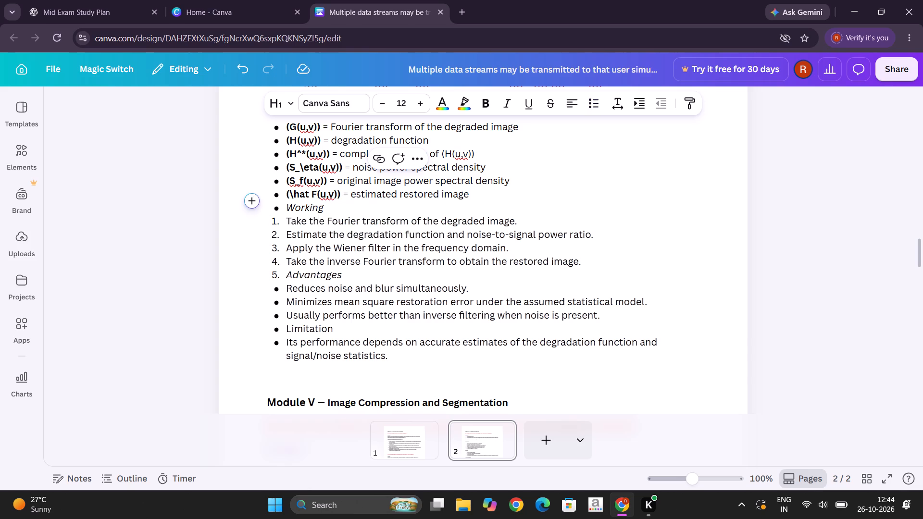
left_click_drag(286, 208, 303, 208)
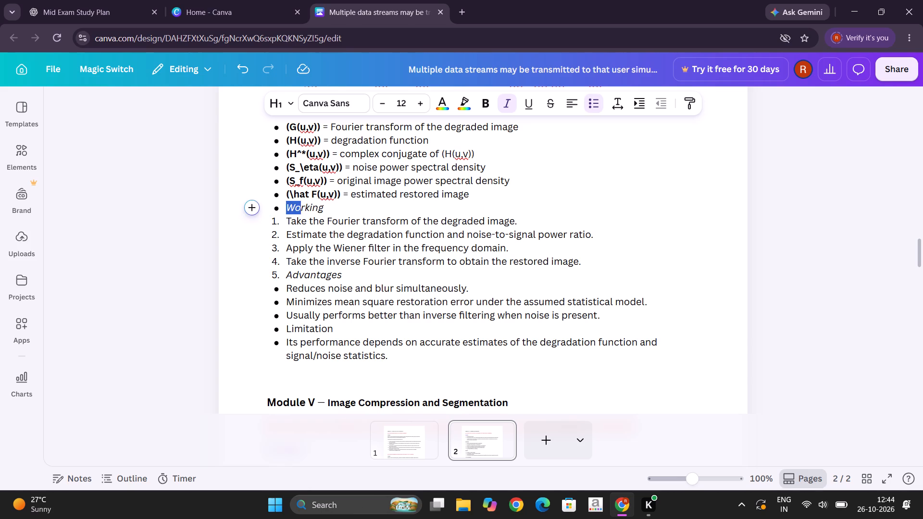
left_click_drag(303, 208, 329, 209)
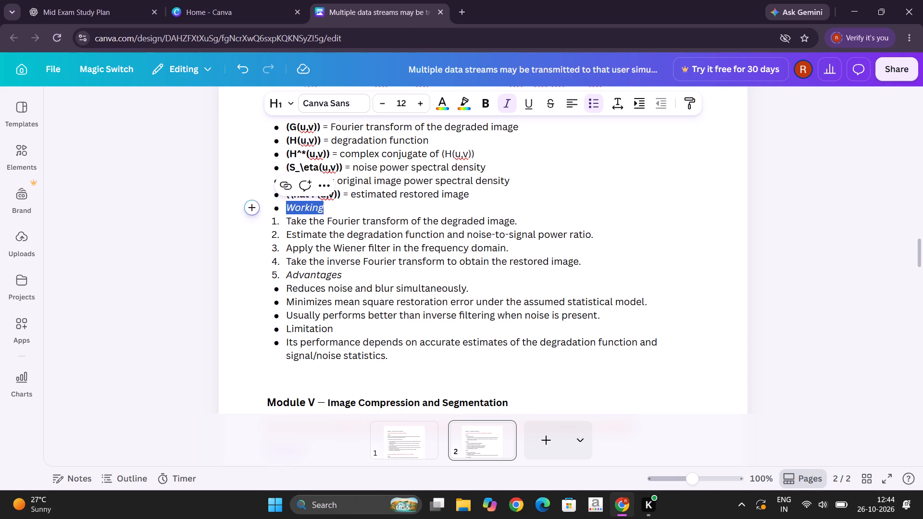
key("ctrl+u")
left_click_drag(285, 272, 352, 275)
key("ctrl+u")
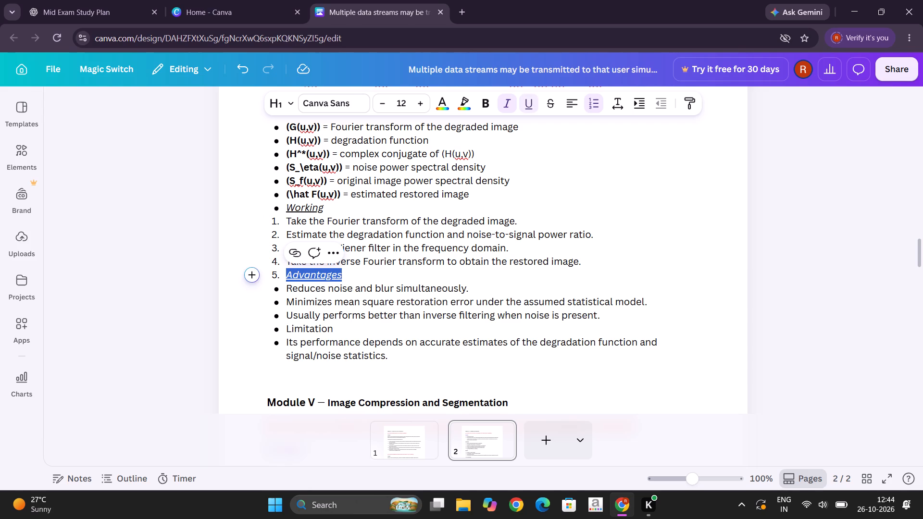
Italicize and underline the "Limitation" label in the Wiener filter answer.
left_click_drag(285, 325, 371, 316)
left_click(371, 316)
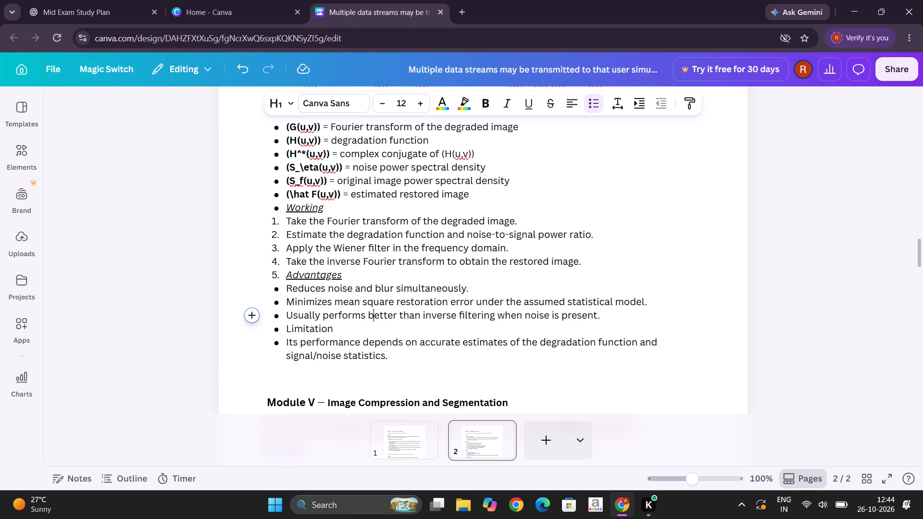
left_click_drag(282, 327, 319, 328)
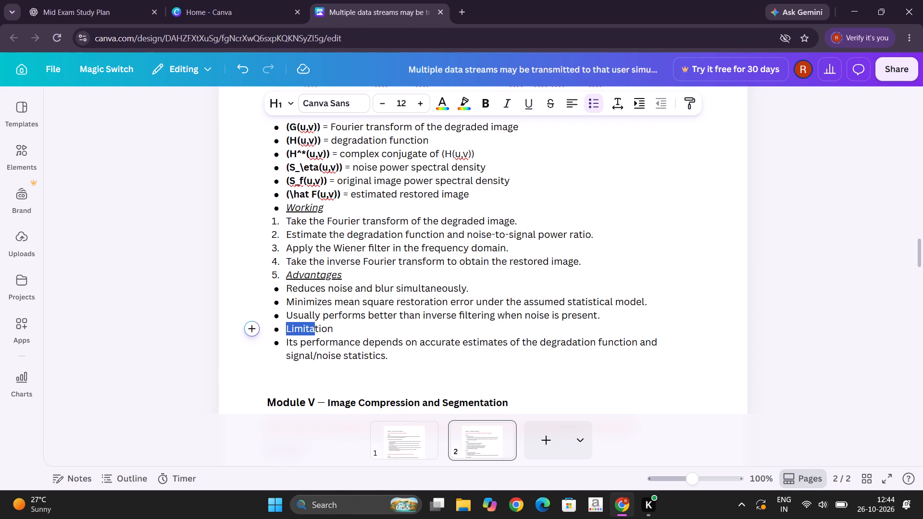
left_click_drag(319, 328, 336, 329)
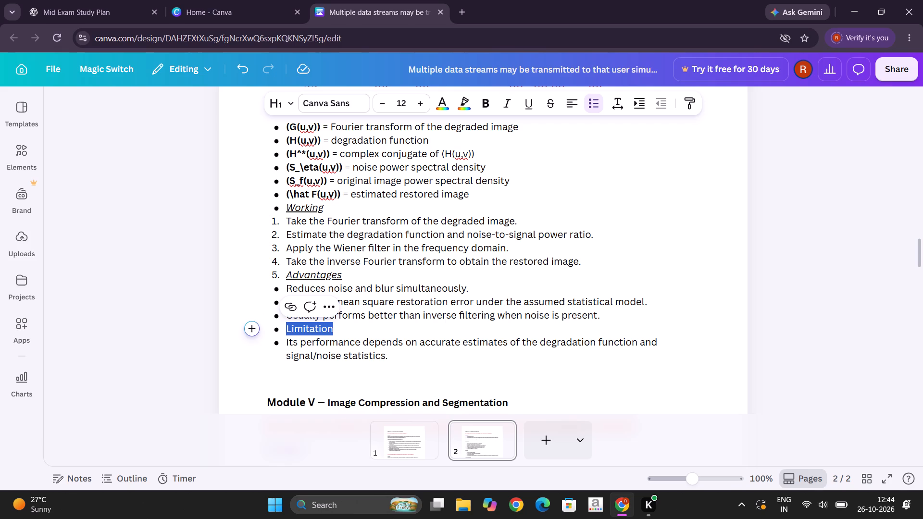
key("ctrl+i")
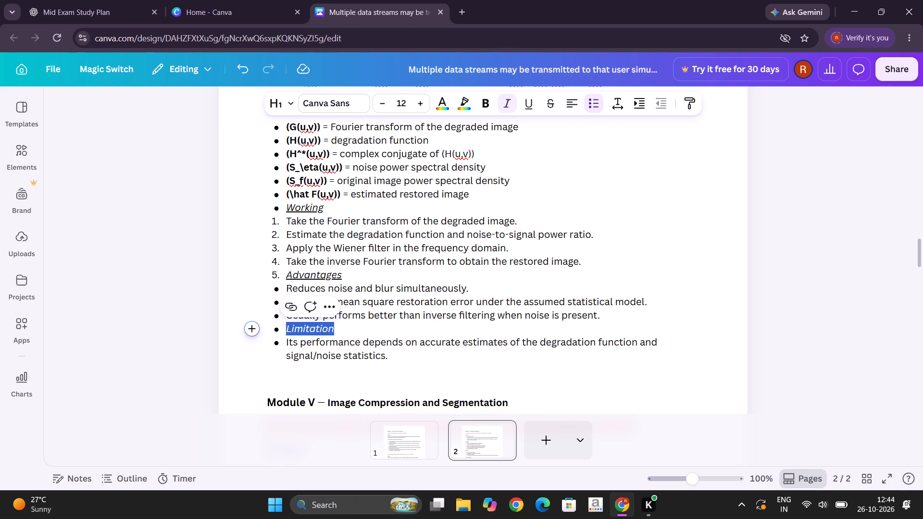
key("ctrl+u")
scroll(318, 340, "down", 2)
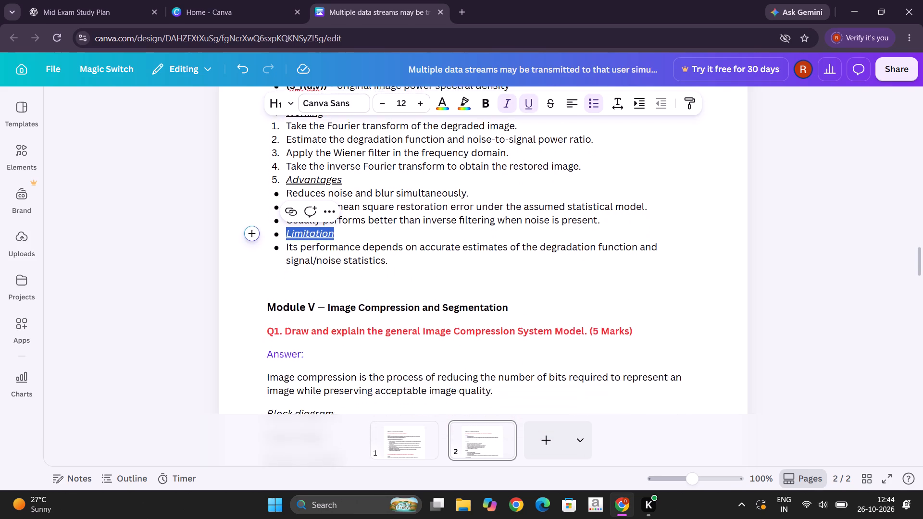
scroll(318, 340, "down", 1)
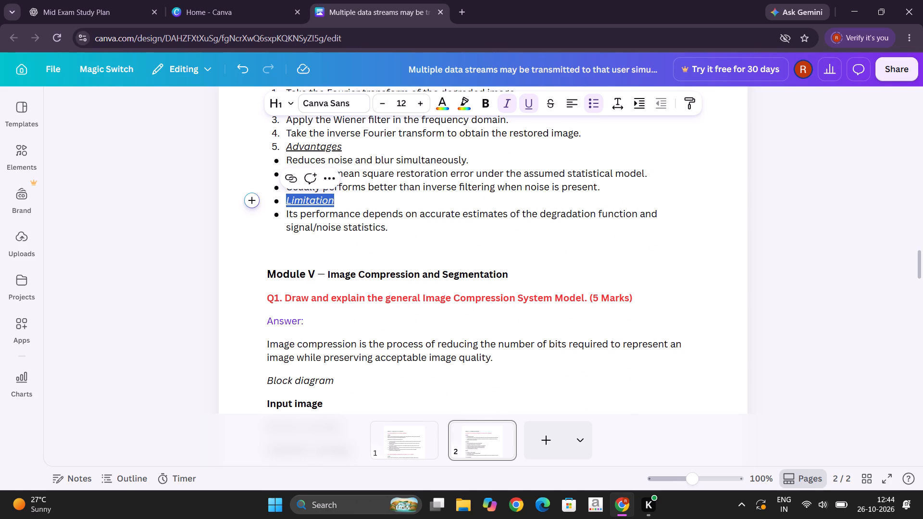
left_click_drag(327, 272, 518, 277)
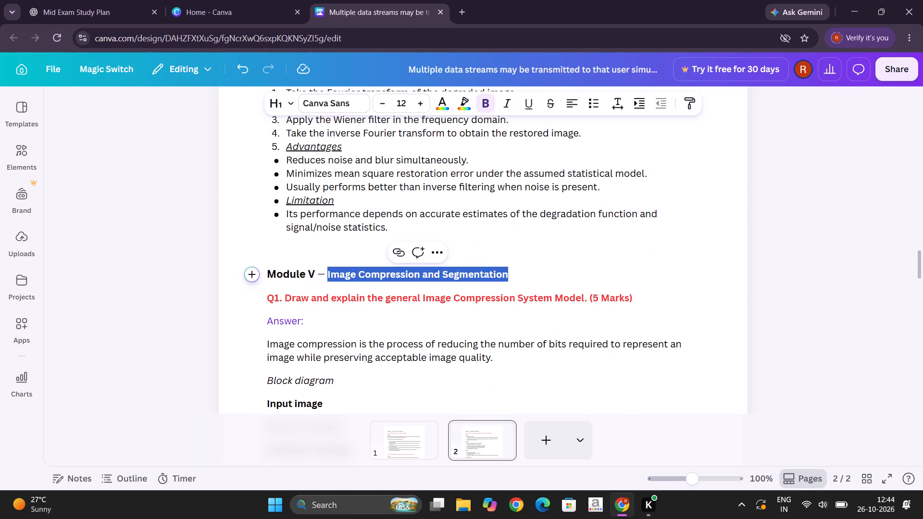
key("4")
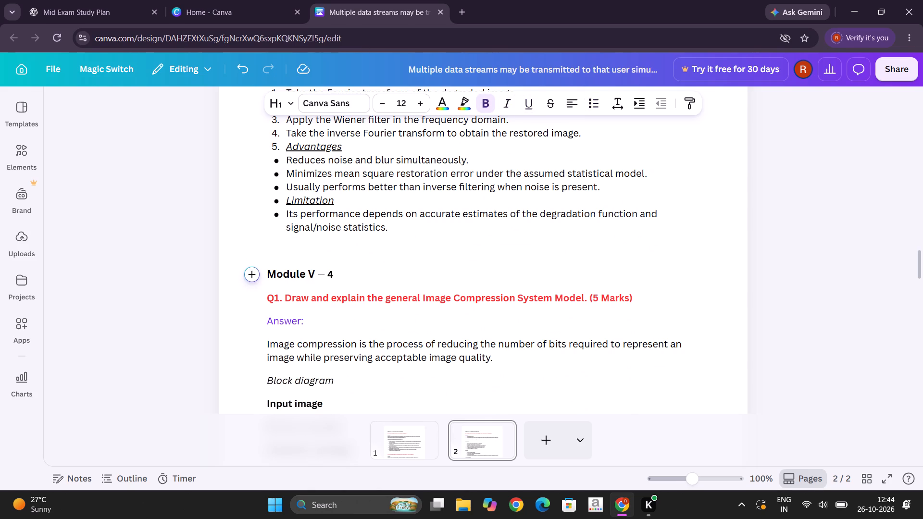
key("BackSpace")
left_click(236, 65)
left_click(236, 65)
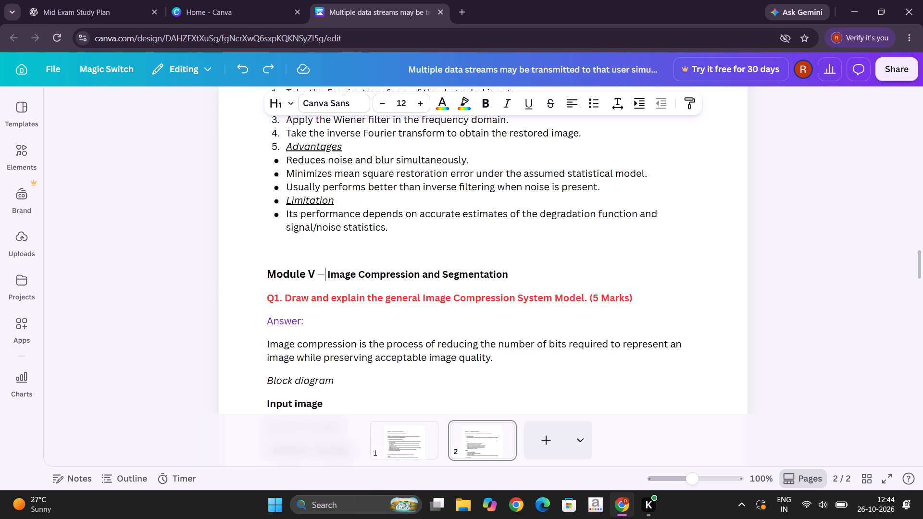
Set the "Image Compression and Segmentation" text in the Module V heading to font size 14.
left_click(329, 273)
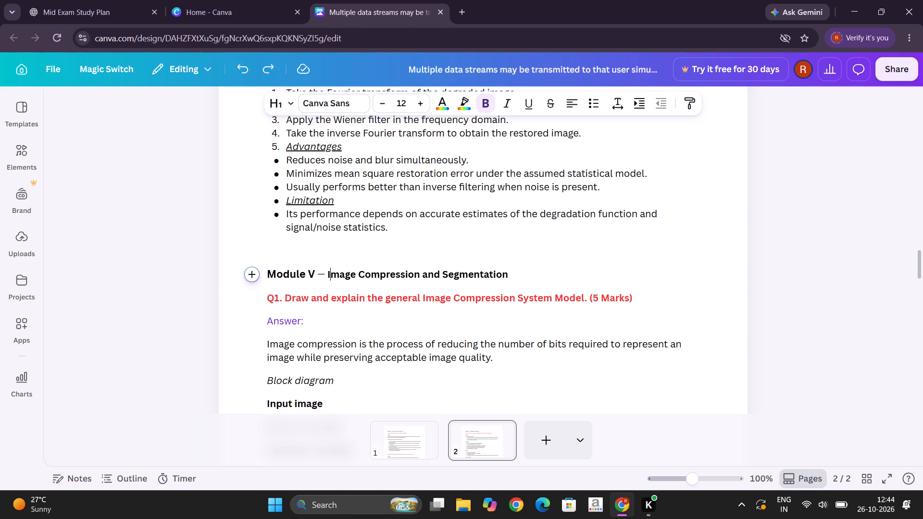
left_click(325, 275)
left_click_drag(325, 275, 515, 265)
double_click(419, 104)
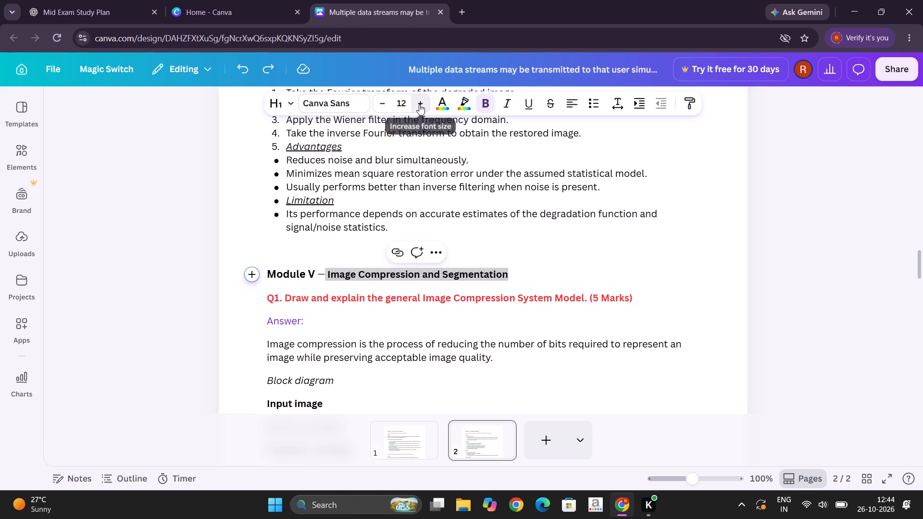
Underline the "Answer:" and "Block diagram" labels in the Module V Q1 answer on the image compression system model.
scroll(357, 230, "down", 1)
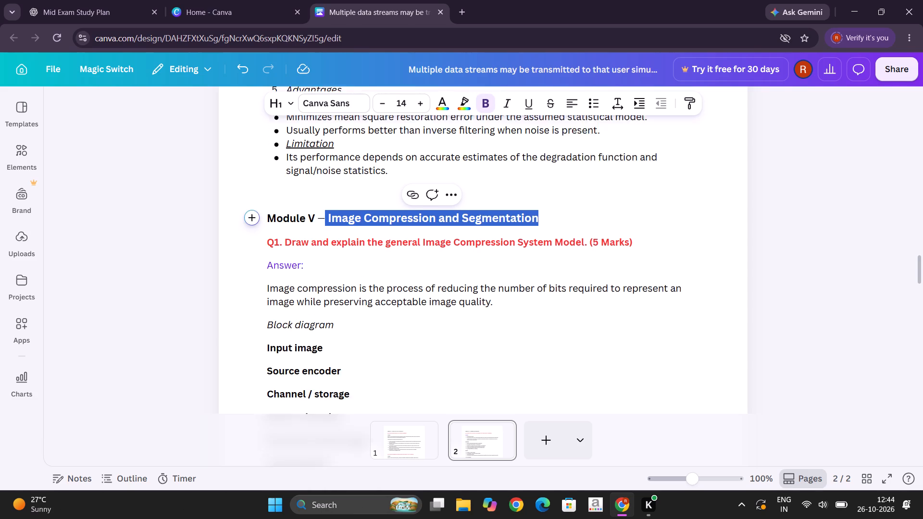
scroll(357, 230, "down", 2)
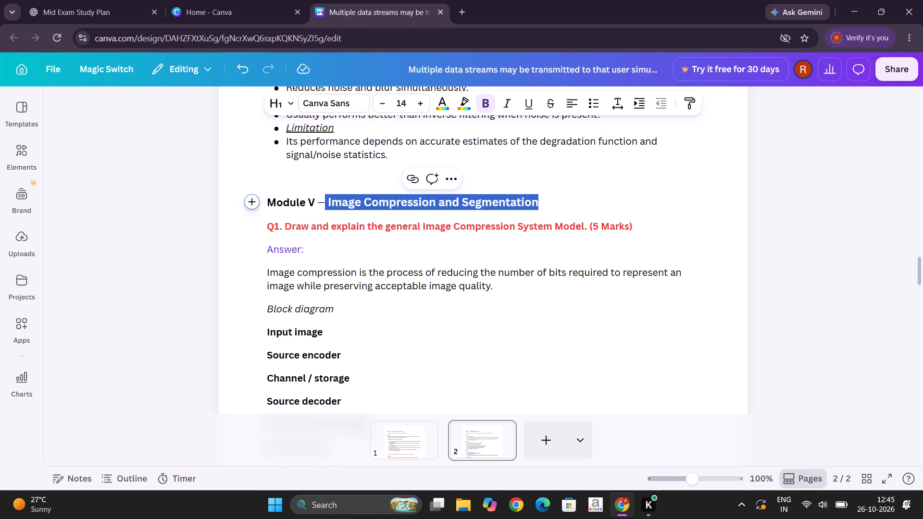
left_click_drag(264, 249, 350, 250)
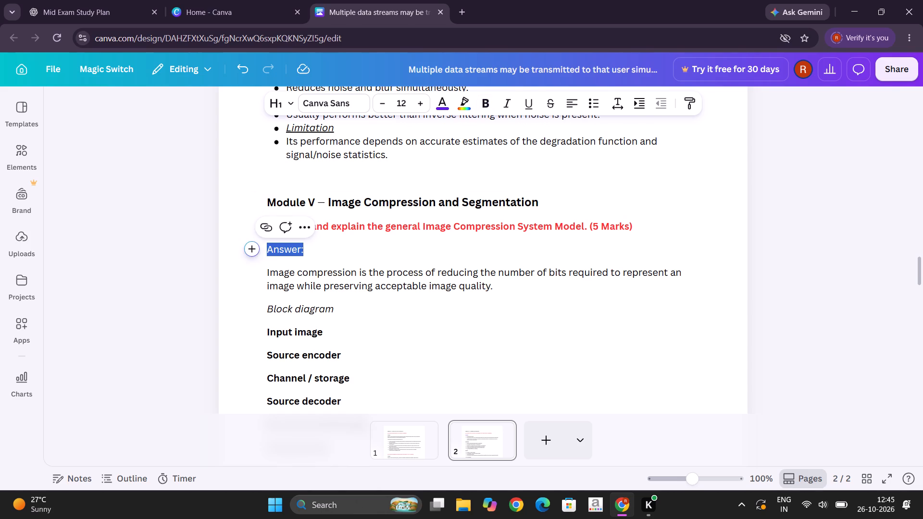
key("ctrl+u")
left_click_drag(267, 306, 295, 306)
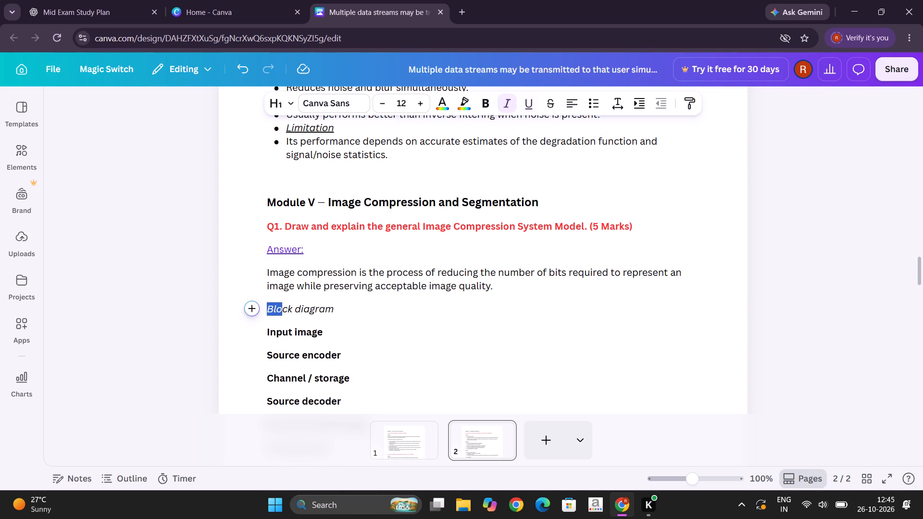
left_click_drag(295, 306, 381, 308)
key("ctrl+u")
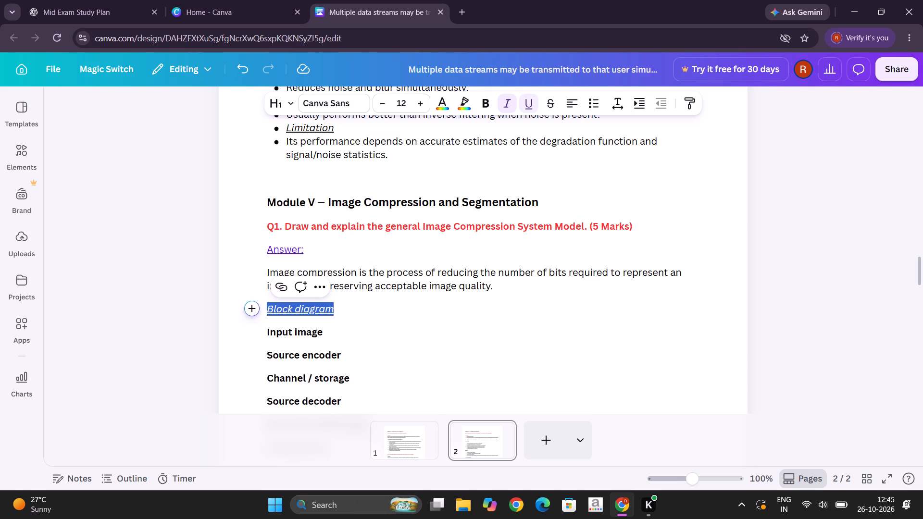
Underline the "Components" label below the block diagram list in the Module V Q1 answer.
scroll(342, 331, "down", 1)
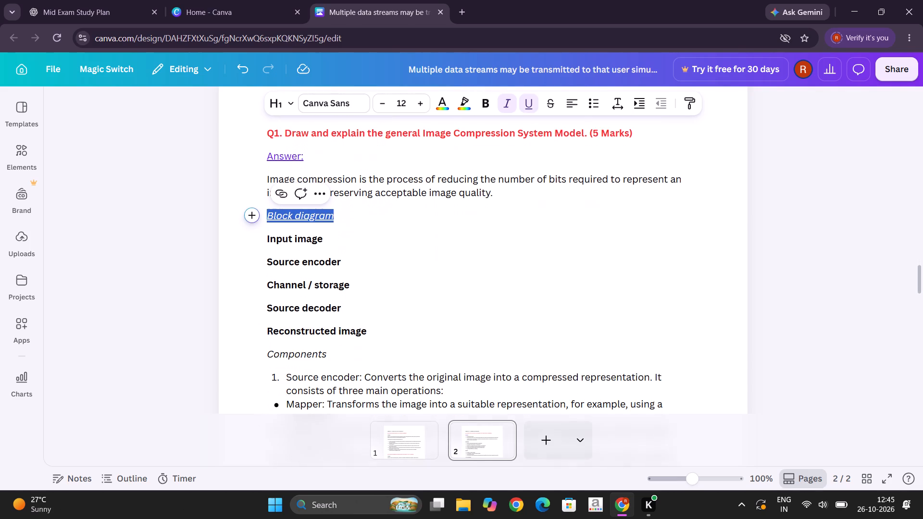
scroll(342, 331, "down", 2)
left_click_drag(264, 326, 392, 316)
key("ctrl+u")
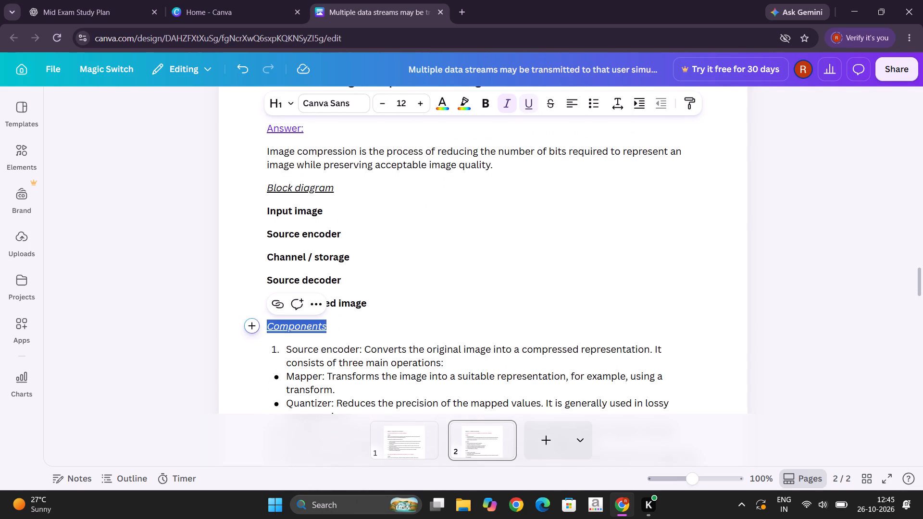
Underline and italicize the "Source encoder" label in the first numbered item under Components.
scroll(350, 331, "down", 1)
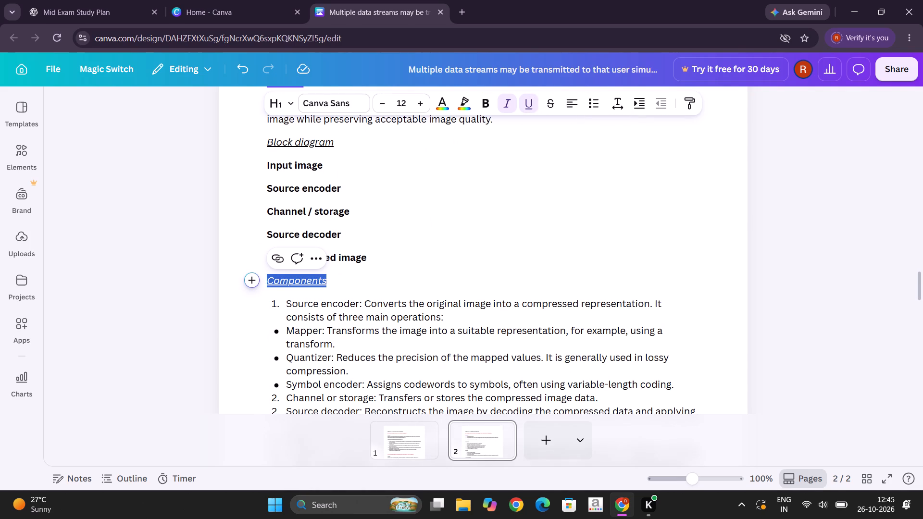
left_click_drag(282, 303, 359, 303)
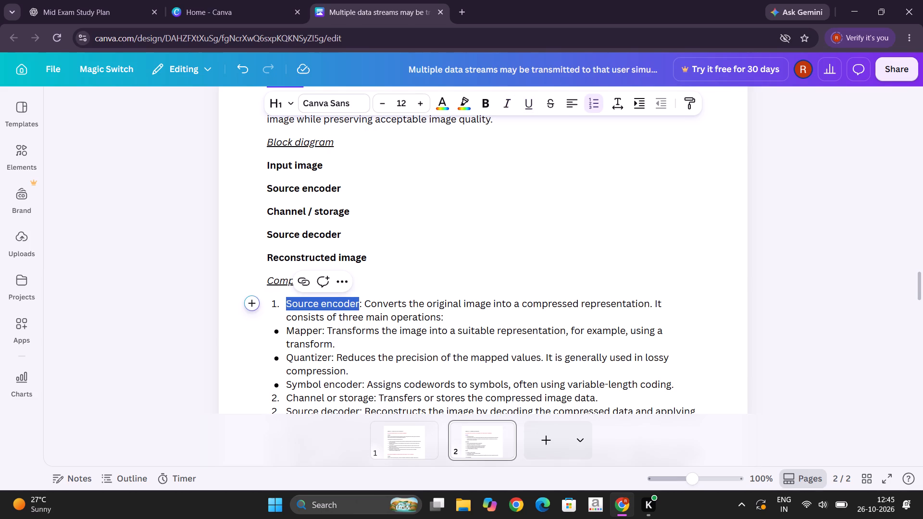
key("ctrl+u")
key("ctrl+i")
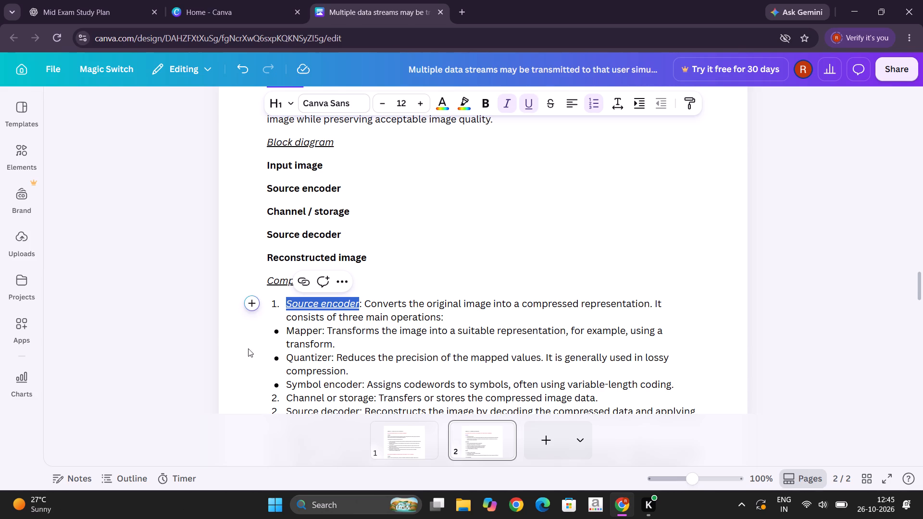
Italicize and underline the "Mapper", "Quantizer" and "Symbol encoder" labels in the bullets under the source encoder item.
left_click_drag(285, 331, 293, 330)
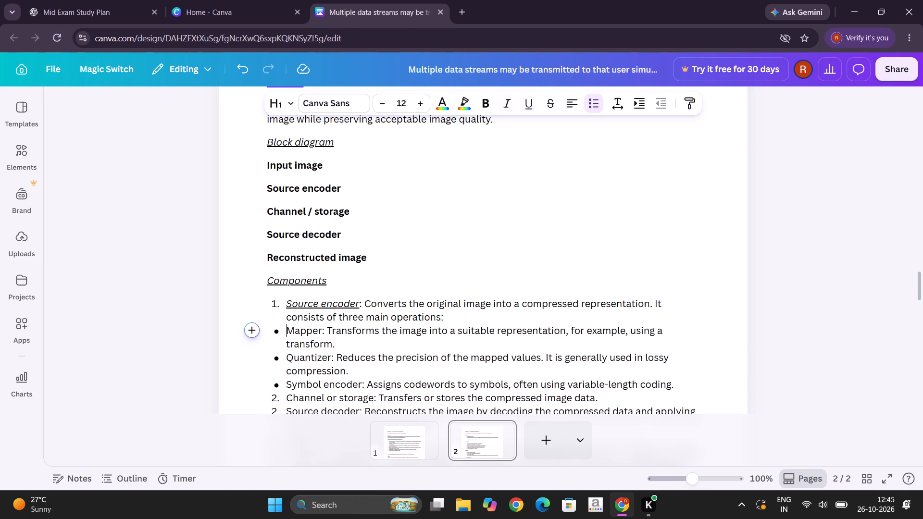
left_click_drag(293, 330, 324, 330)
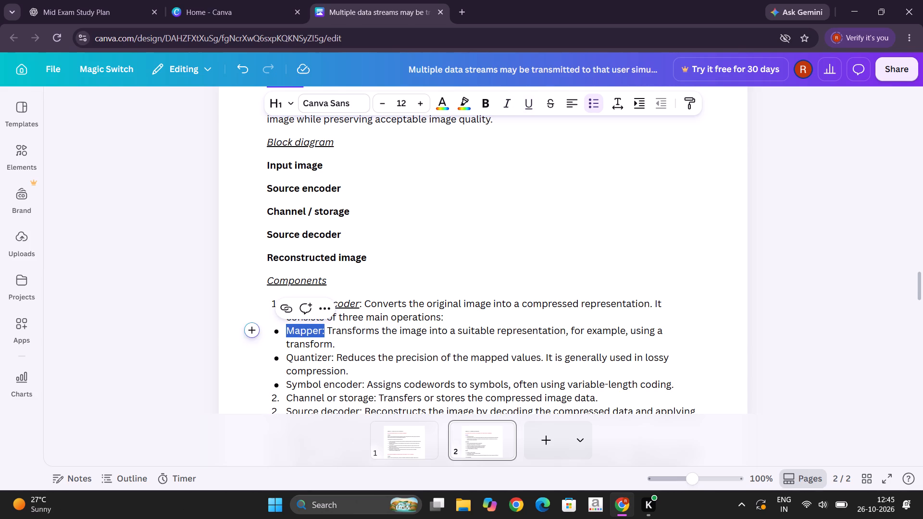
key("ctrl+i")
key("ctrl+u")
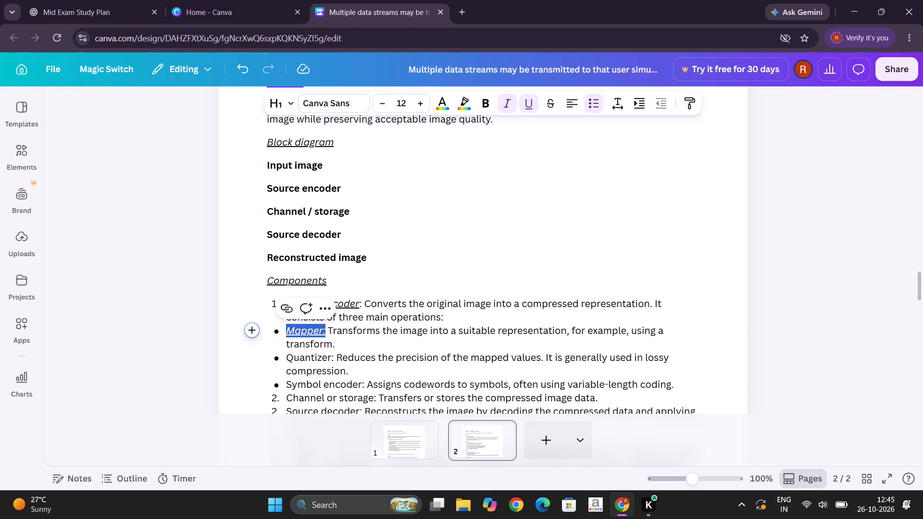
left_click_drag(283, 358, 332, 358)
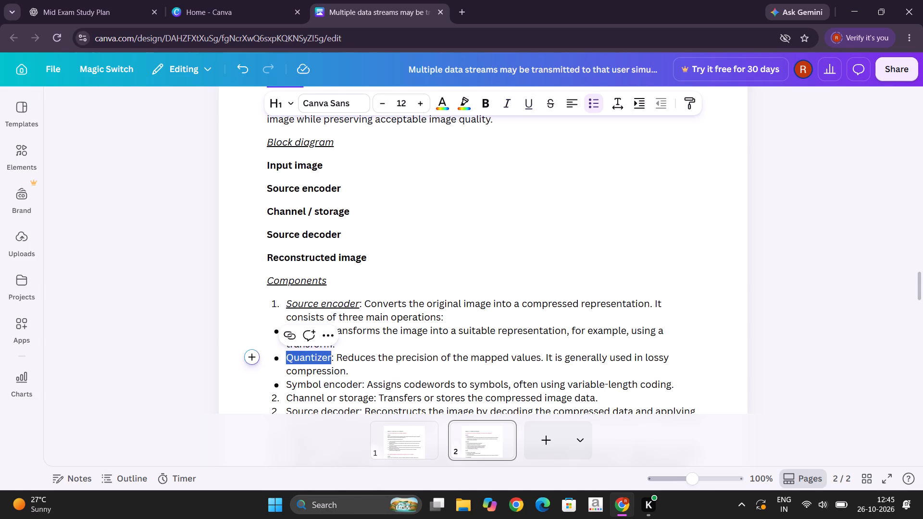
key("ctrl+i")
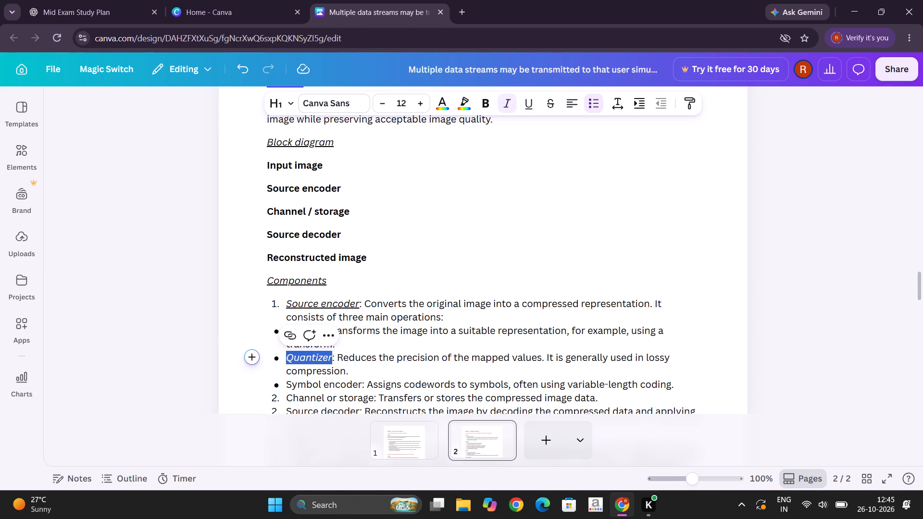
key("ctrl+u")
left_click_drag(286, 383, 362, 384)
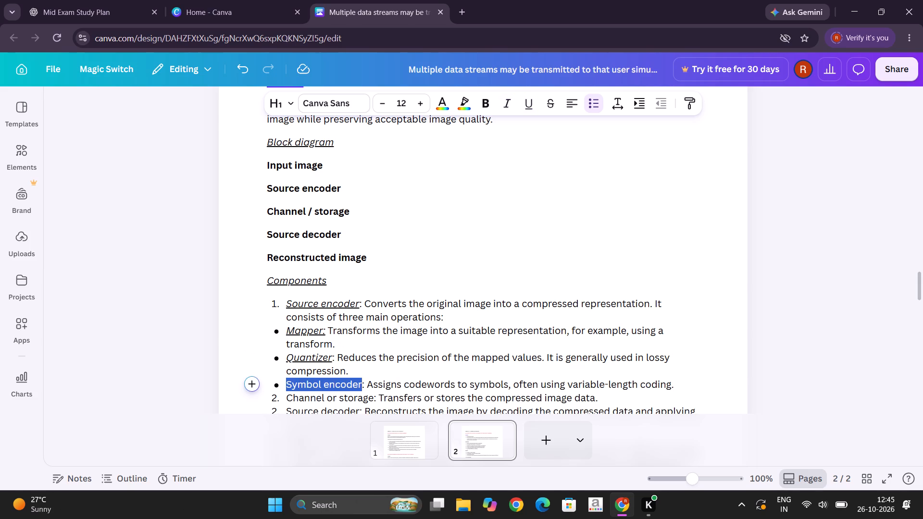
left_click_drag(362, 384, 362, 383)
key("ctrl+i")
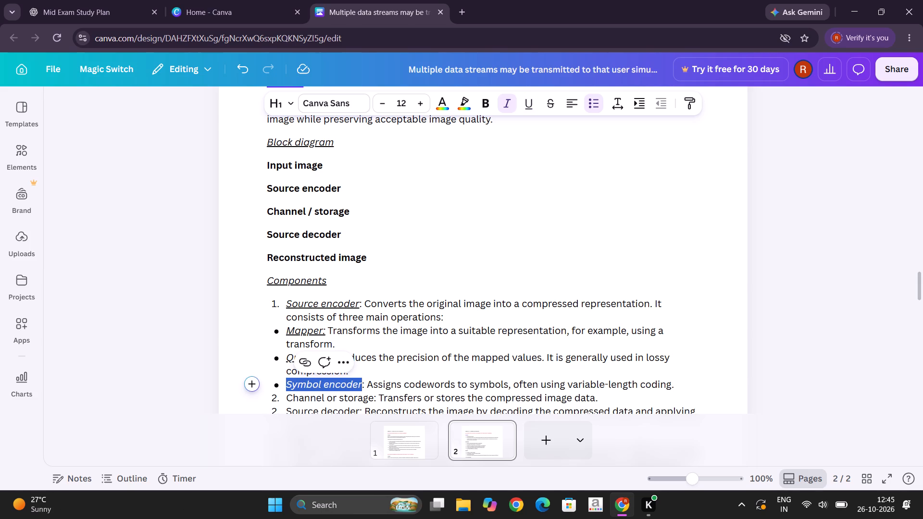
key("ctrl+u")
Italicize and underline the "Channel or storage" and "Source decoder" labels in the numbered Components items.
scroll(353, 378, "down", 1)
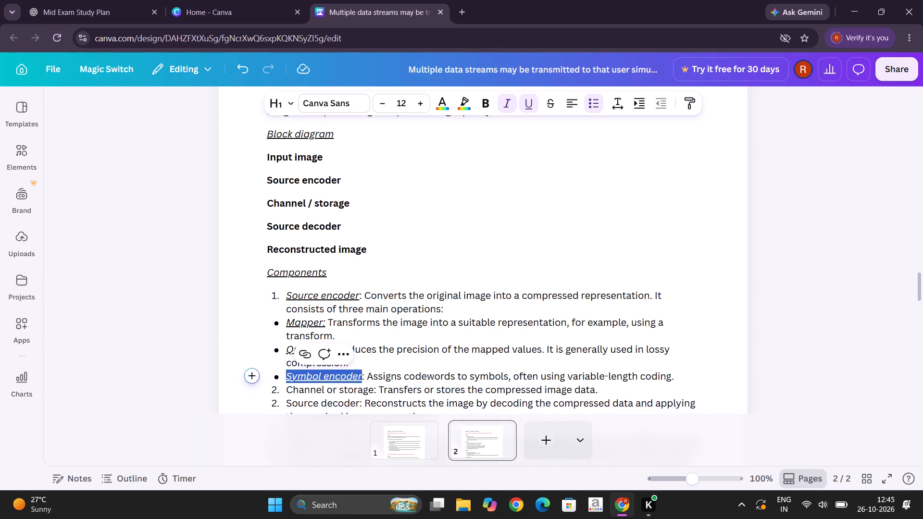
scroll(353, 378, "down", 1)
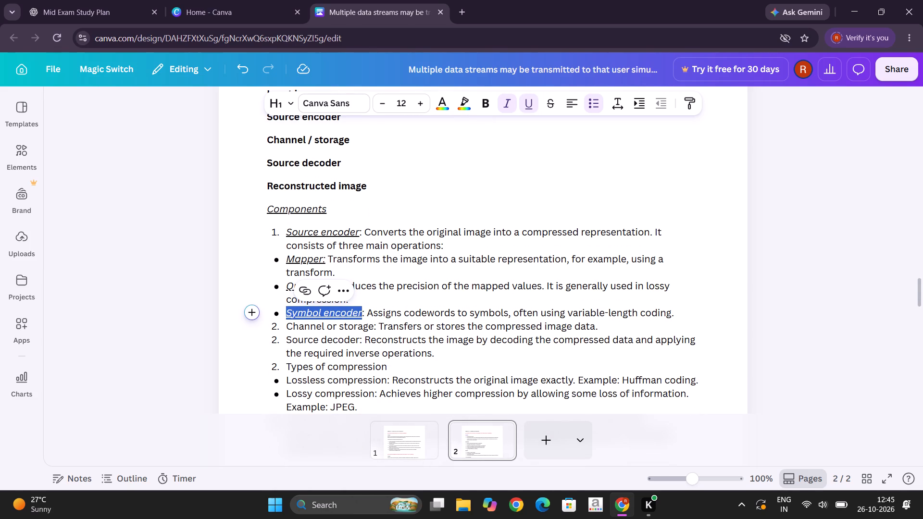
left_click_drag(285, 327, 369, 330)
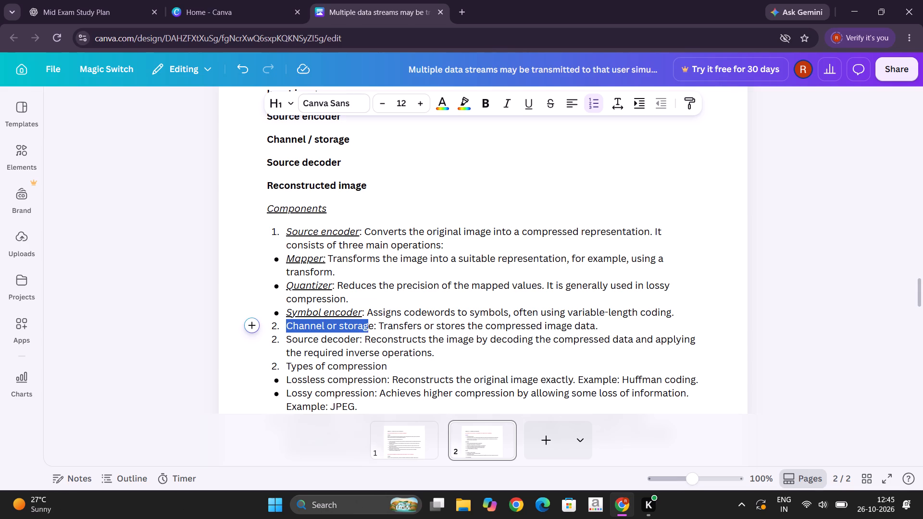
left_click_drag(369, 330, 371, 331)
key("ctrl+i")
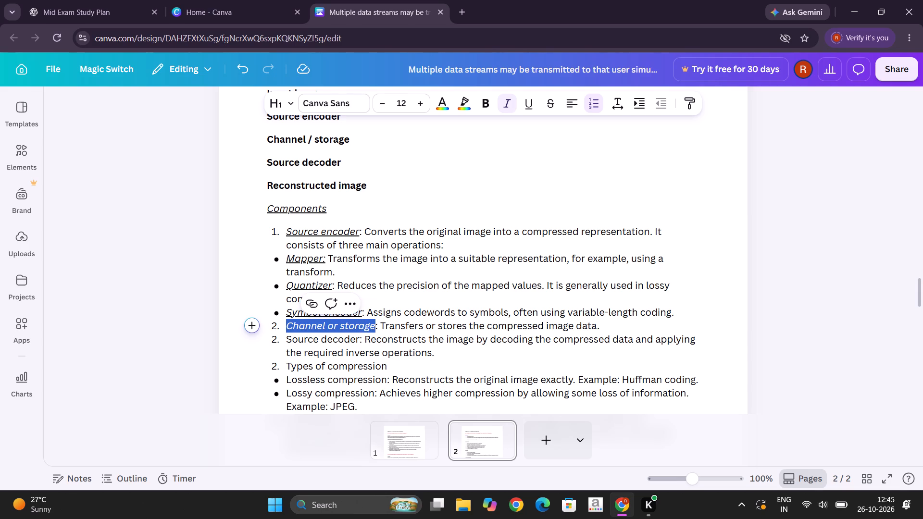
key("ctrl+u")
left_click_drag(285, 338, 361, 338)
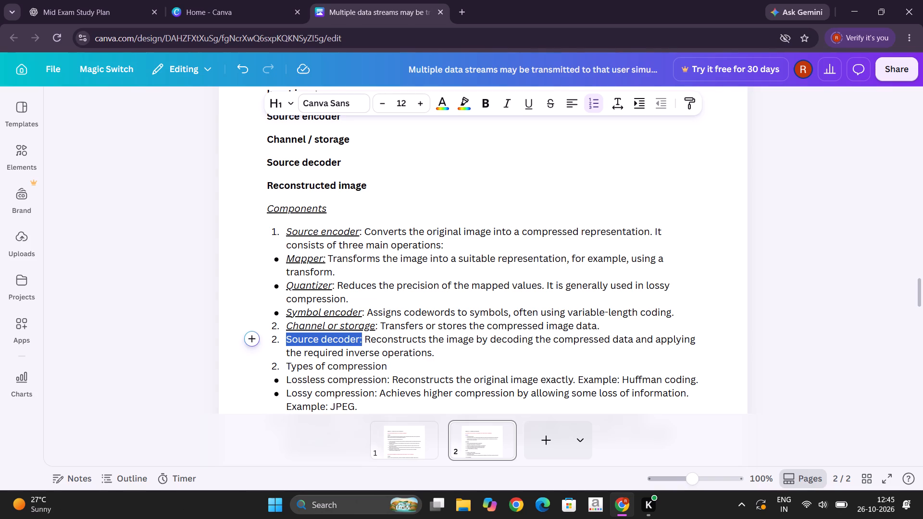
left_click_drag(361, 338, 362, 338)
key("ctrl+i")
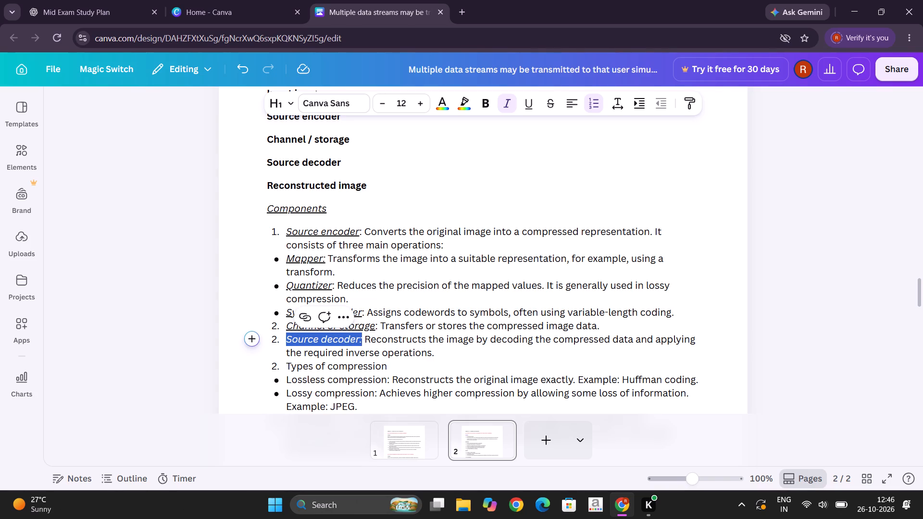
key("ctrl+u")
Italicize and underline the "Types of compression" label and its "Lossless compression" and "Lossy compression" bullet labels.
left_click_drag(282, 364, 388, 360)
key("ctrl+i")
key("ctrl+u")
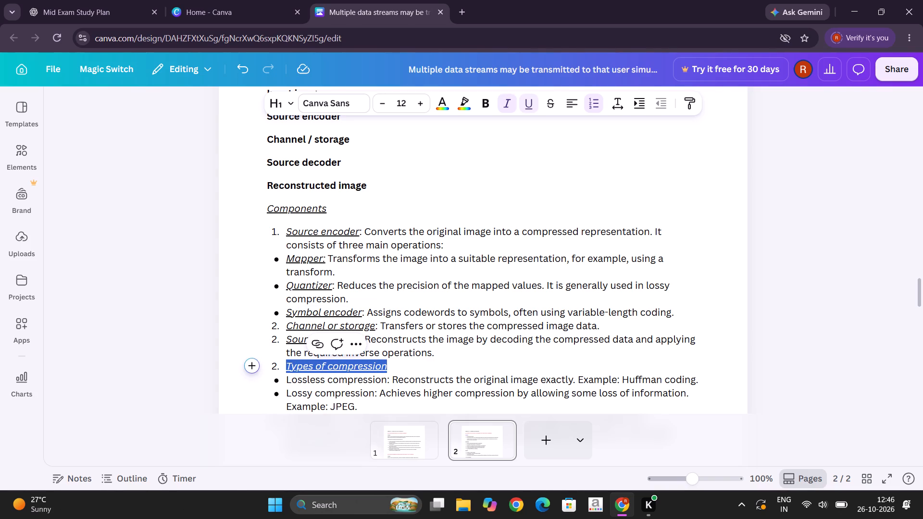
scroll(313, 378, "down", 1)
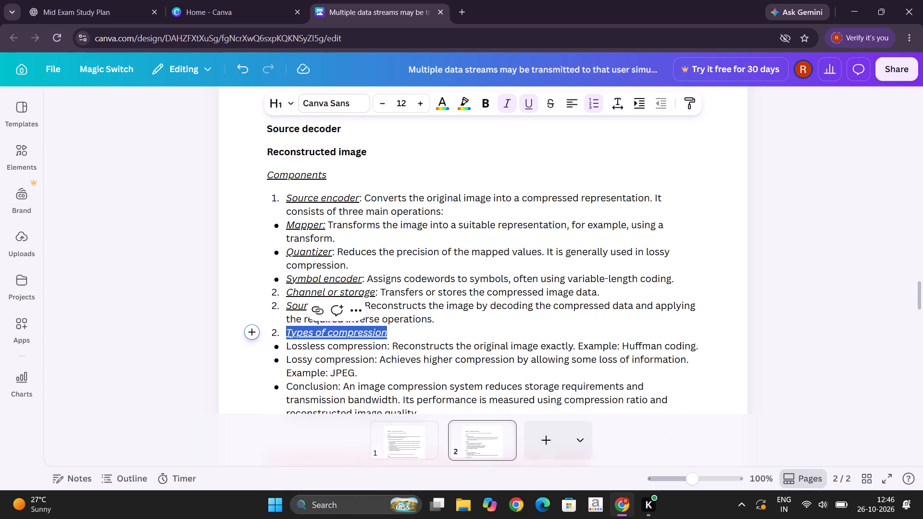
scroll(313, 378, "down", 1)
left_click_drag(283, 336, 390, 337)
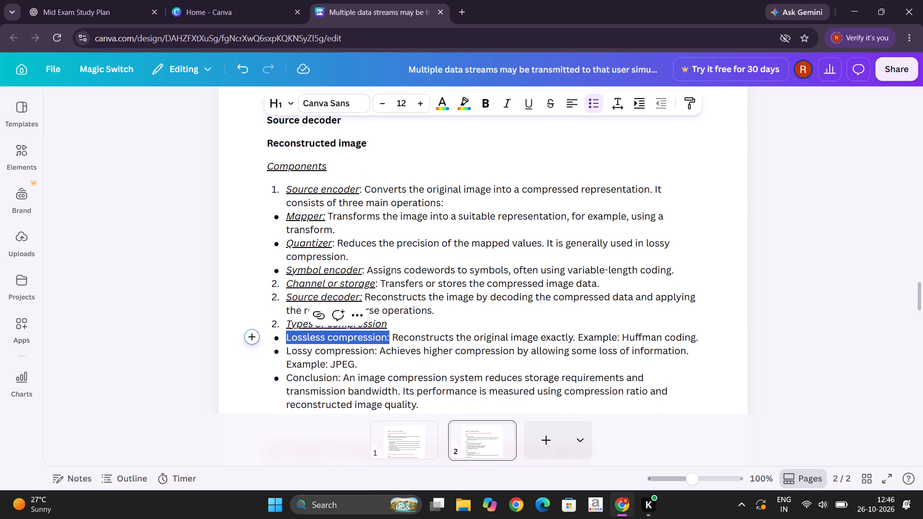
key("ctrl+i")
key("ctrl+u")
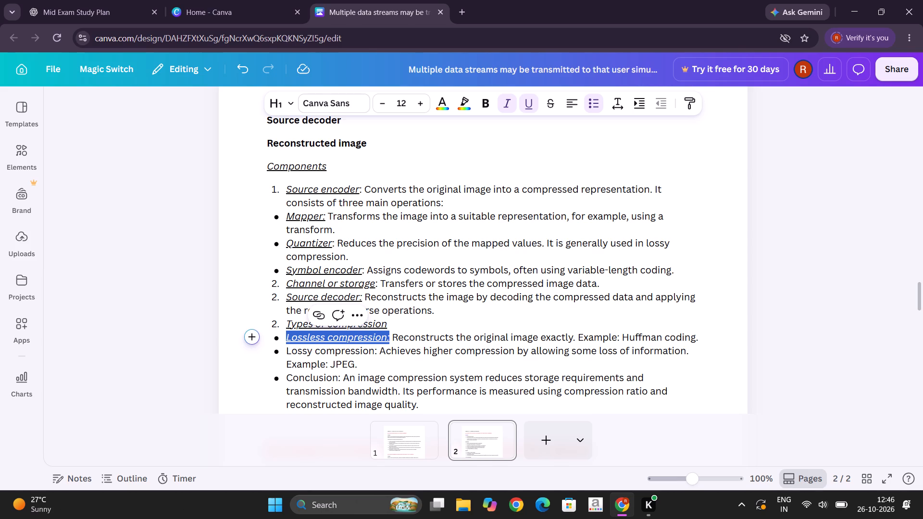
left_click_drag(284, 348, 376, 353)
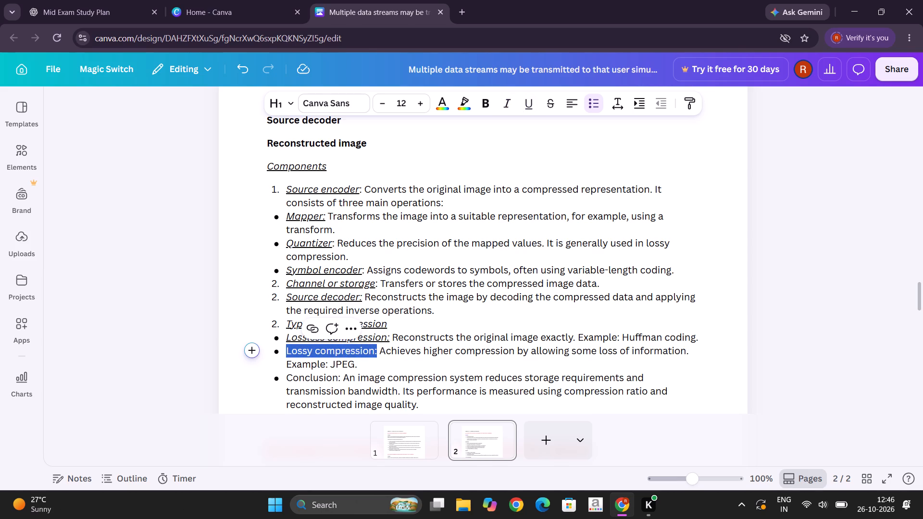
key("ctrl+u")
key("ctrl+i")
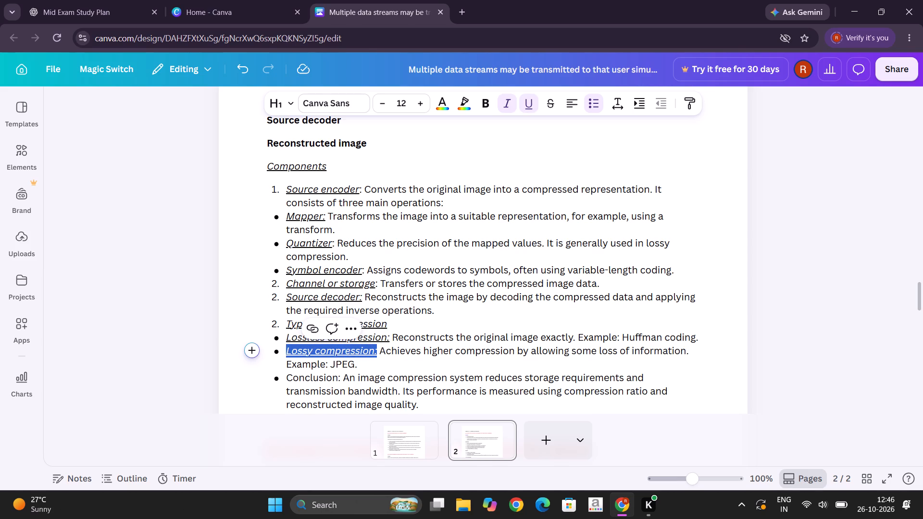
Italicize and underline the word "Example" before JPEG in the lossy compression bullet.
left_click_drag(285, 364, 318, 367)
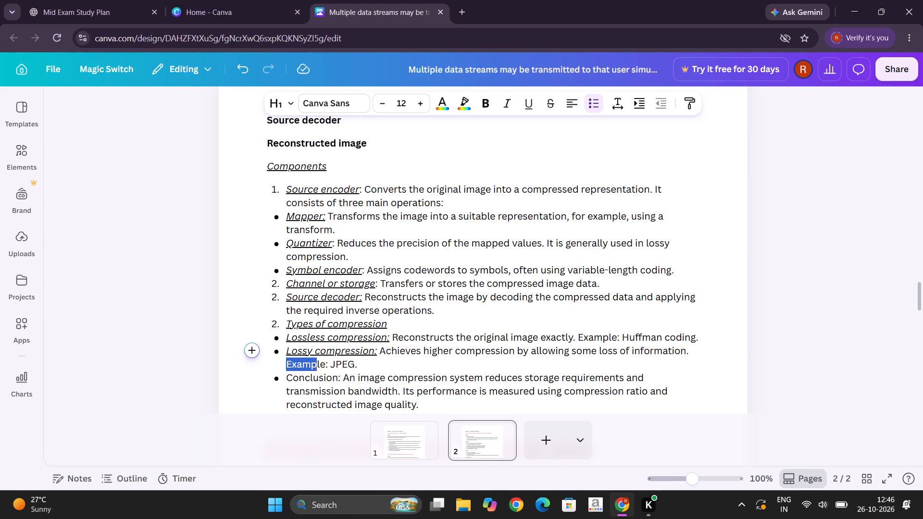
left_click_drag(318, 367, 325, 368)
key("ctrl+i")
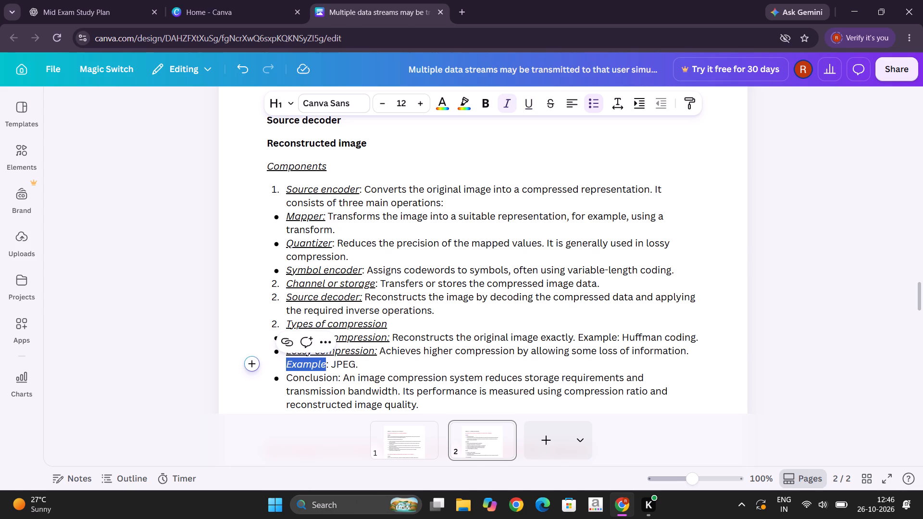
key("ctrl+u")
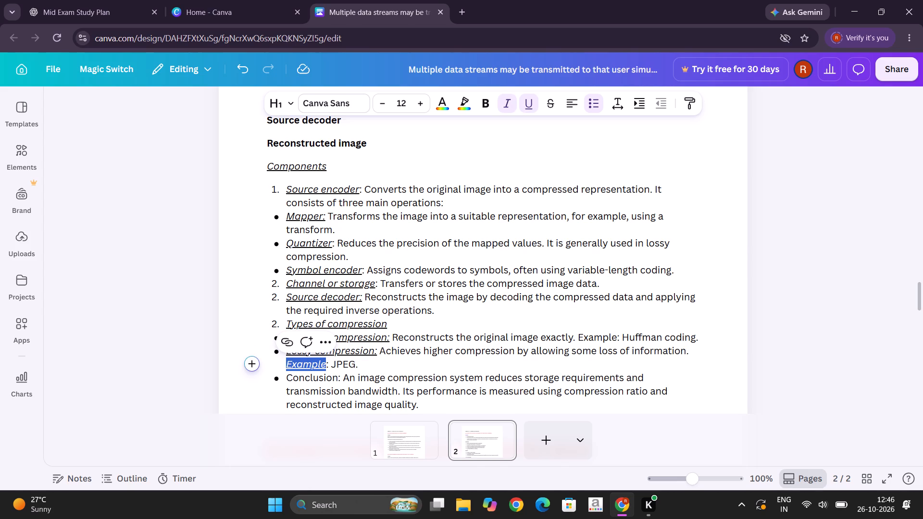
Delete the entire "Conclusion" bullet, including its bullet marker, from the end of the image compression system answer.
left_click(272, 379)
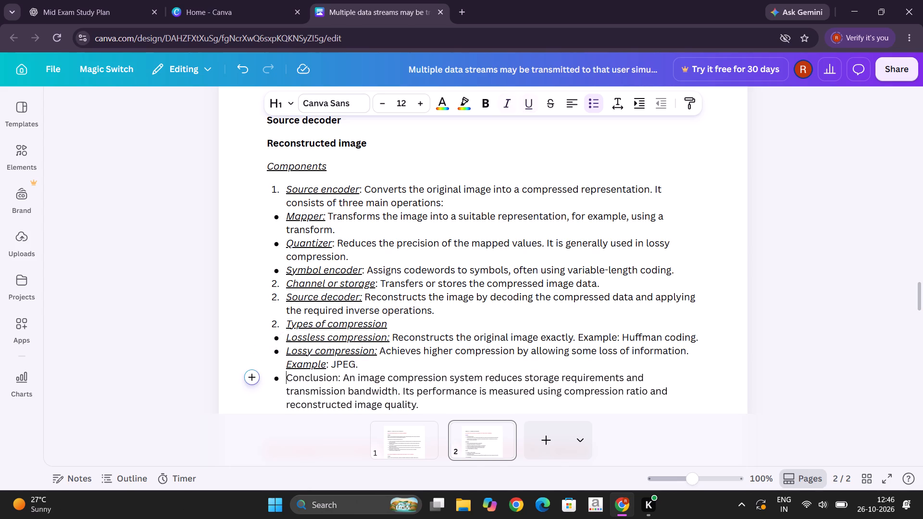
left_click_drag(272, 379, 445, 397)
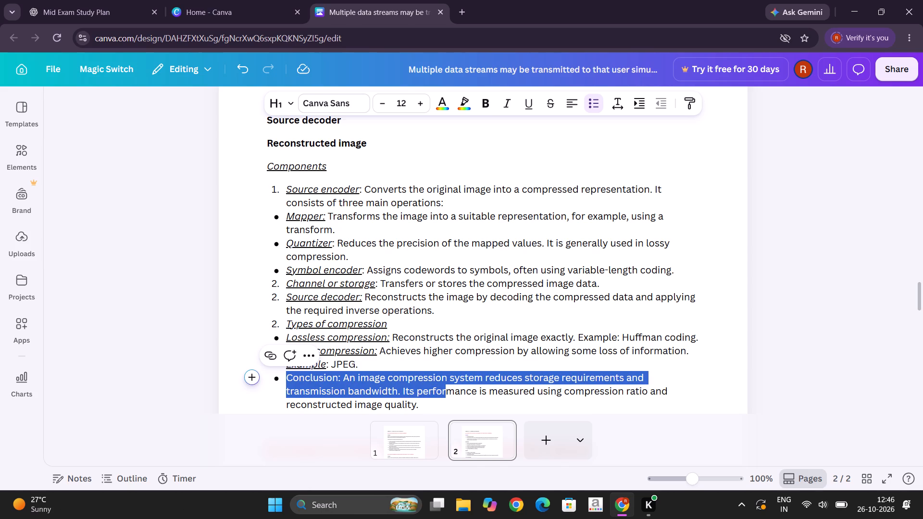
left_click_drag(445, 397, 434, 403)
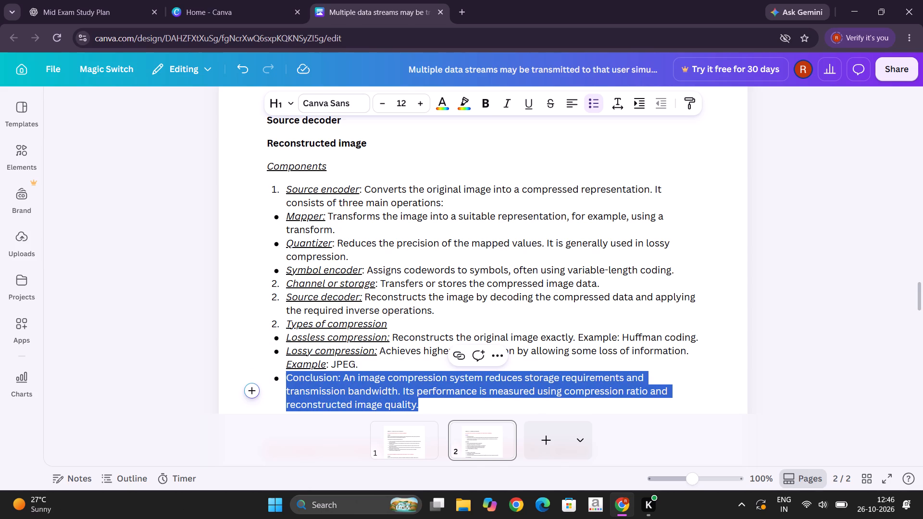
key("BackSpace")
key("BackSpace")
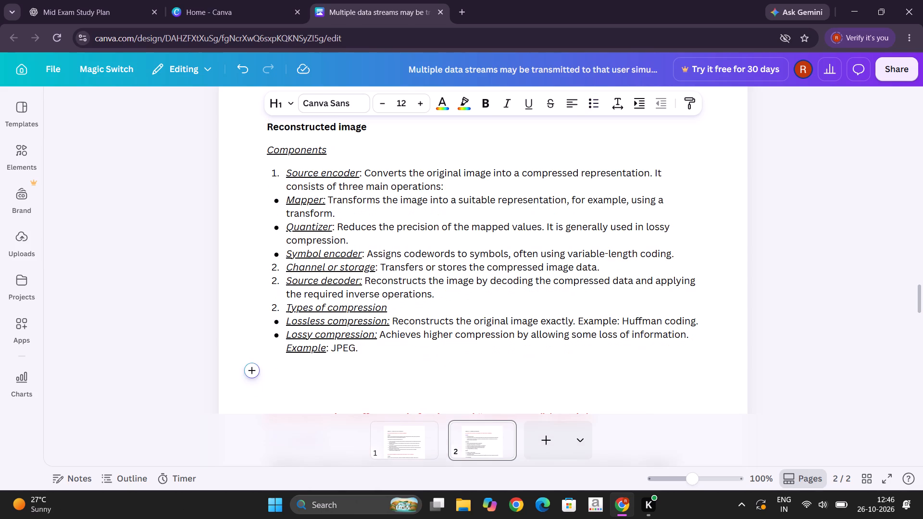
Underline and italicize the "Answer:" label under Q2, the Huffman code question for "COMMITTEE".
scroll(462, 398, "down", 2)
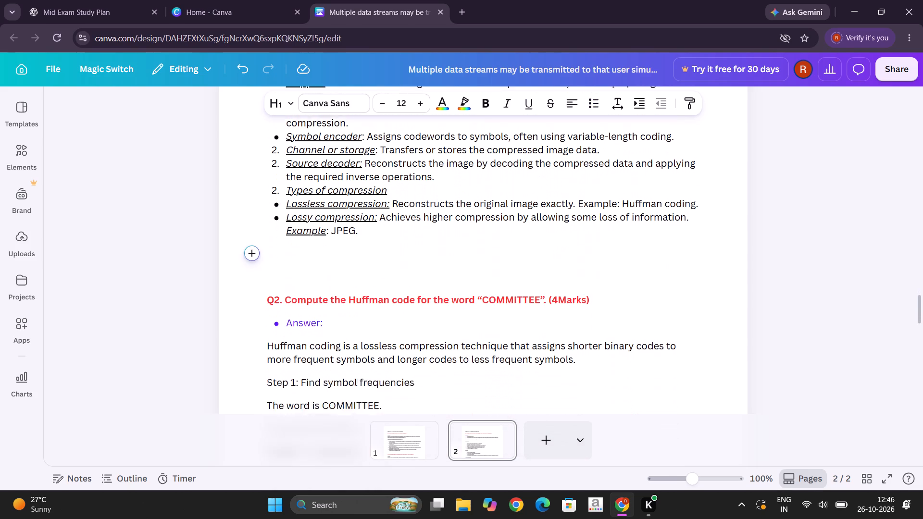
scroll(462, 398, "down", 2)
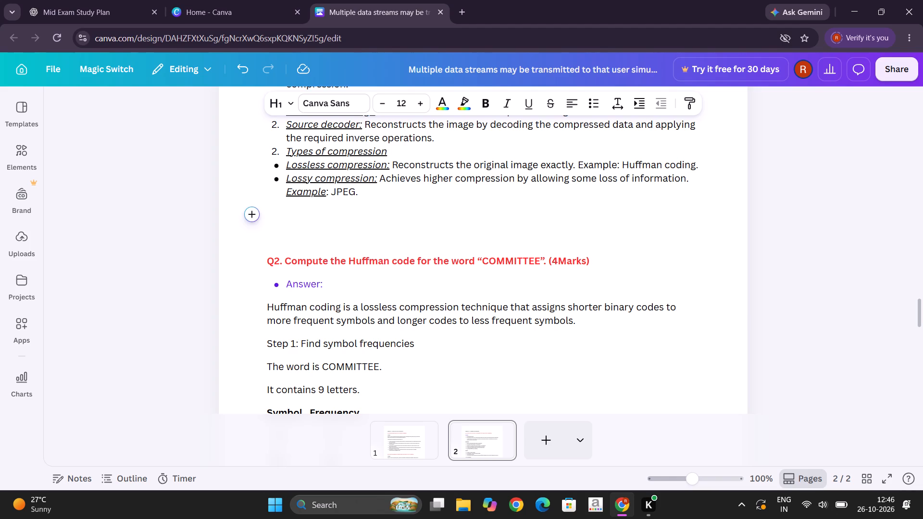
left_click_drag(274, 282, 332, 282)
key("ctrl+u")
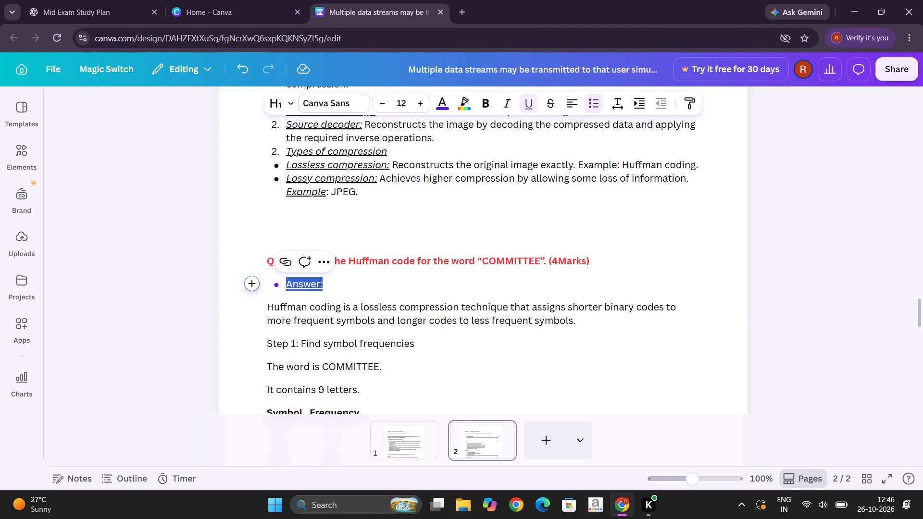
key("ctrl+i")
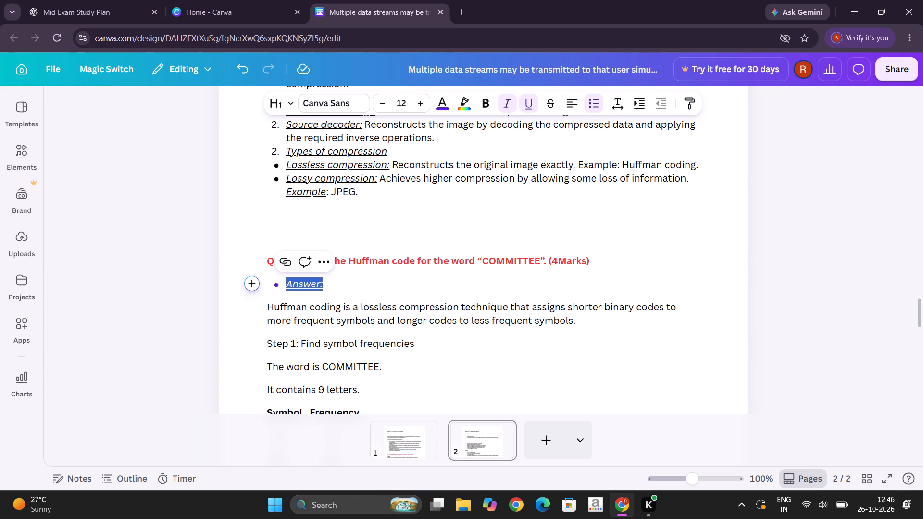
Italicize and underline the "Step 1:" and "Step 2" labels in the Q2 Huffman coding answer.
left_click_drag(266, 344, 300, 346)
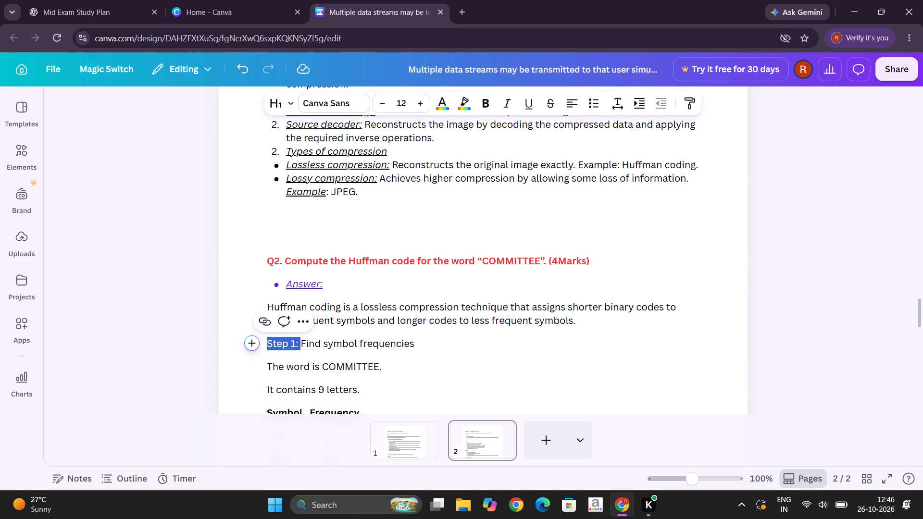
key("ctrl+i")
key("ctrl+u")
scroll(271, 370, "down", 2)
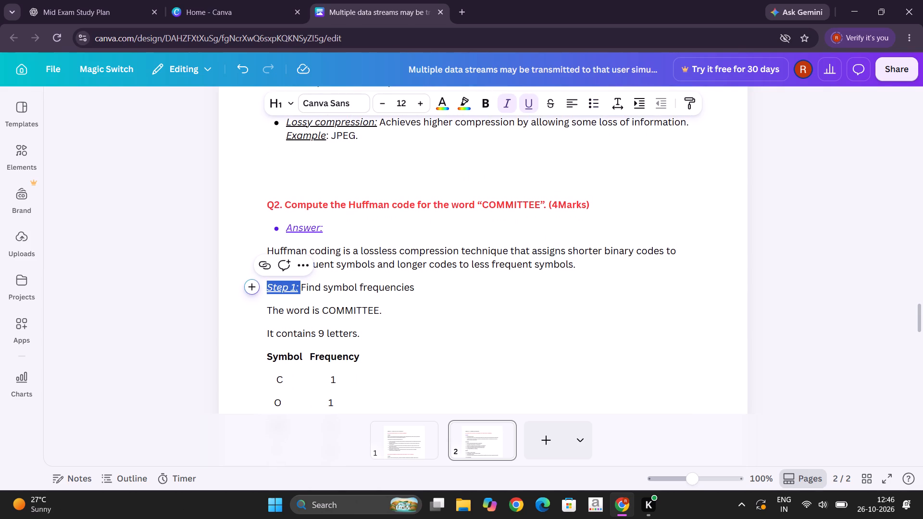
scroll(271, 370, "down", 4)
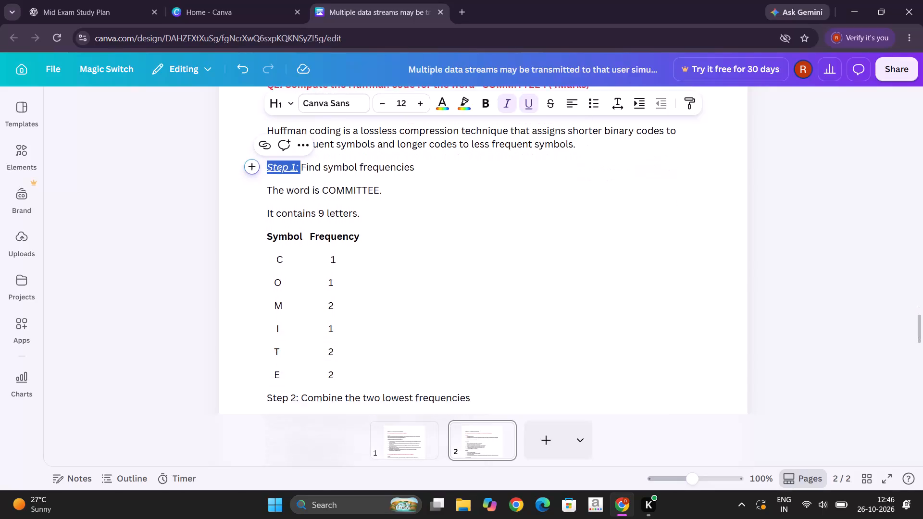
scroll(271, 370, "down", 1)
left_click_drag(264, 344, 273, 346)
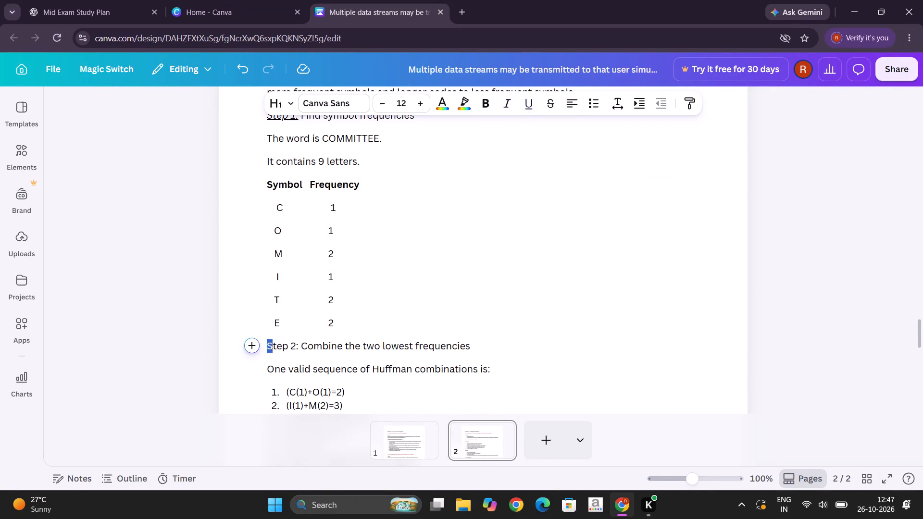
left_click_drag(273, 346, 296, 346)
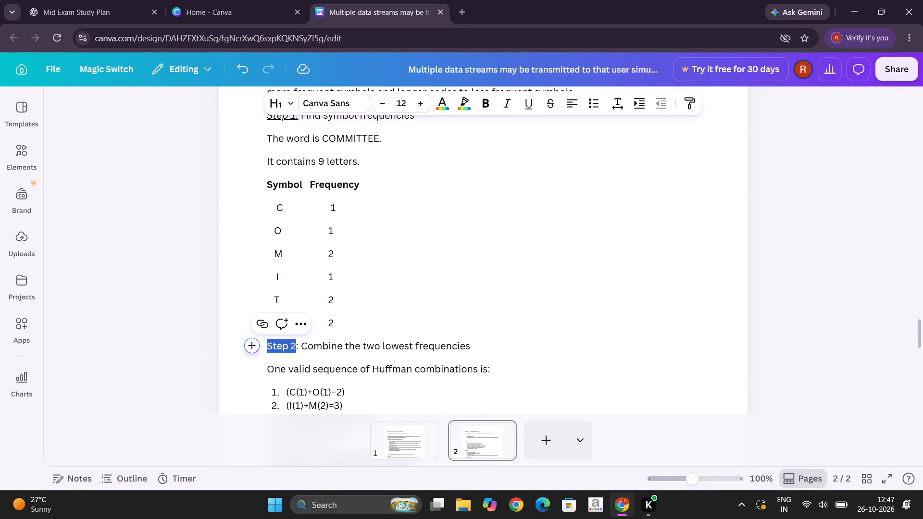
key("ctrl+i")
key("ctrl+u")
Italicize and underline the "Step 3" label, and take its "Assign binary codes" line out of the numbered list.
scroll(268, 359, "down", 2)
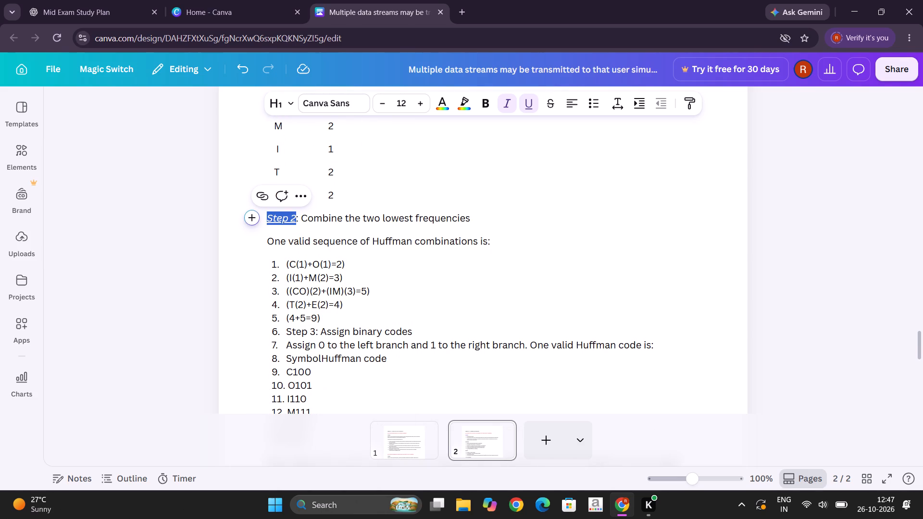
left_click_drag(281, 331, 316, 333)
key("ctrl+i")
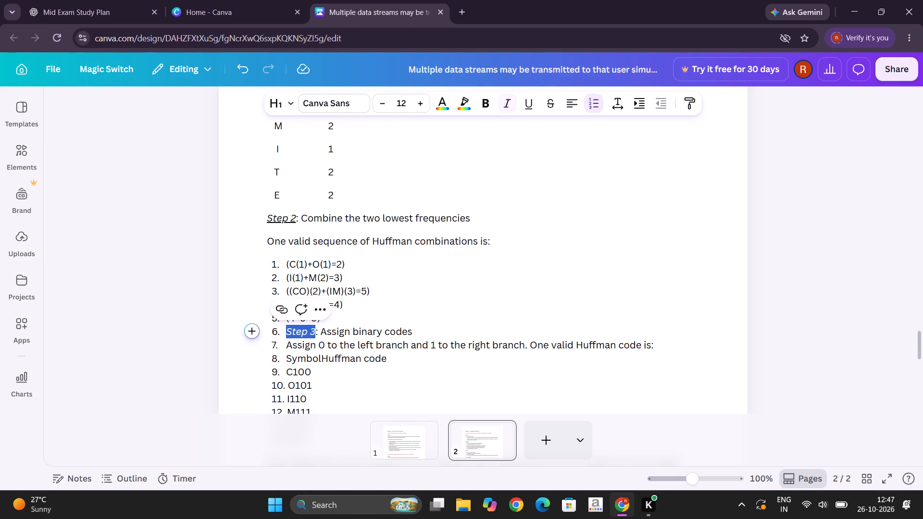
key("ctrl+u")
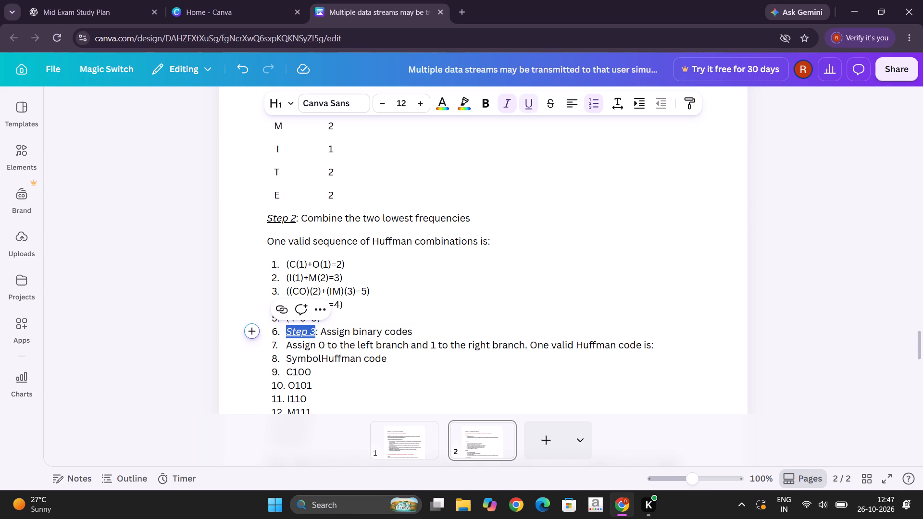
left_click(281, 331)
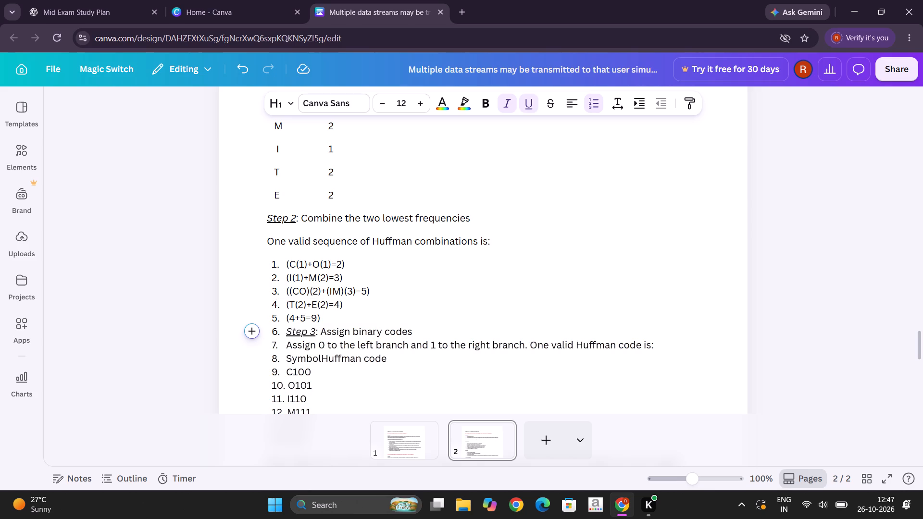
key("BackSpace")
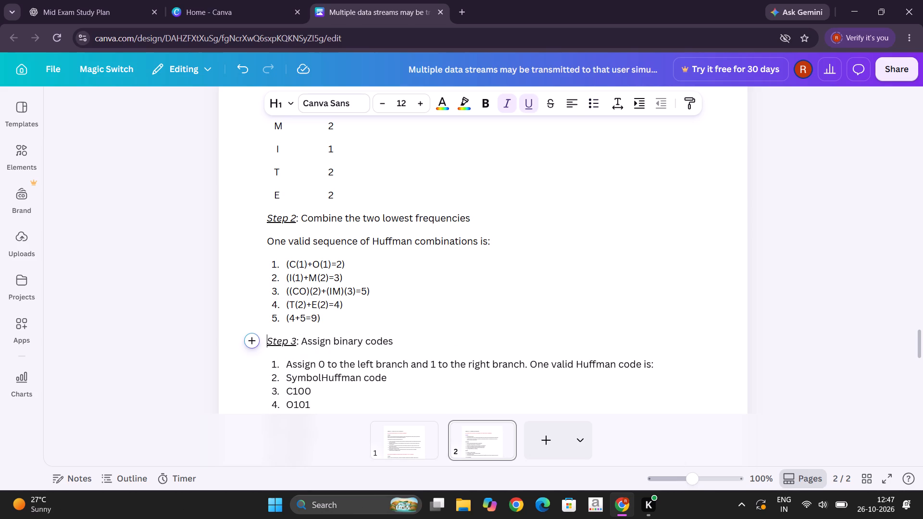
Italicize and underline the "Step 4" label before "Encode the word".
scroll(282, 376, "down", 2)
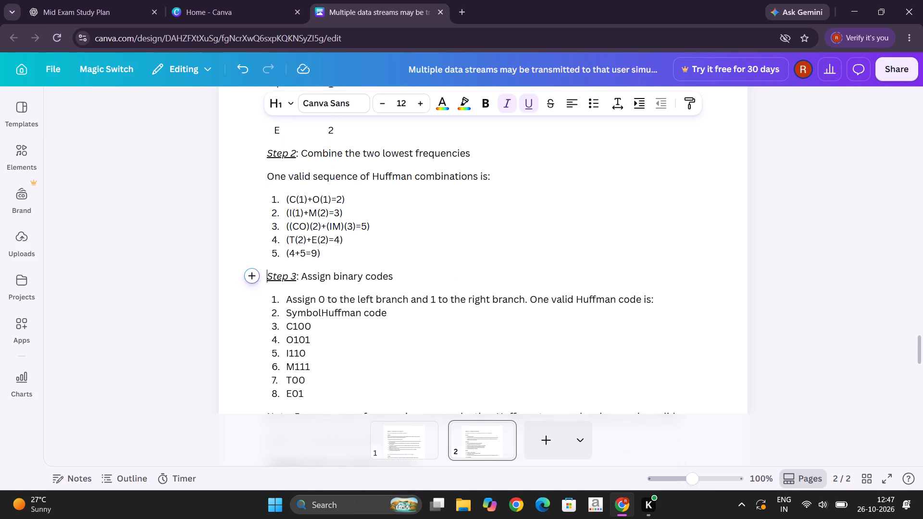
scroll(282, 376, "down", 2)
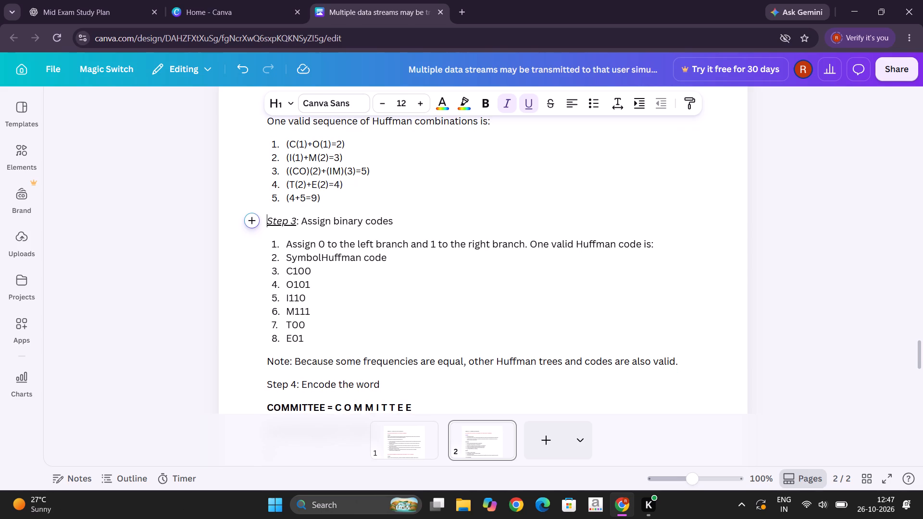
scroll(282, 376, "down", 1)
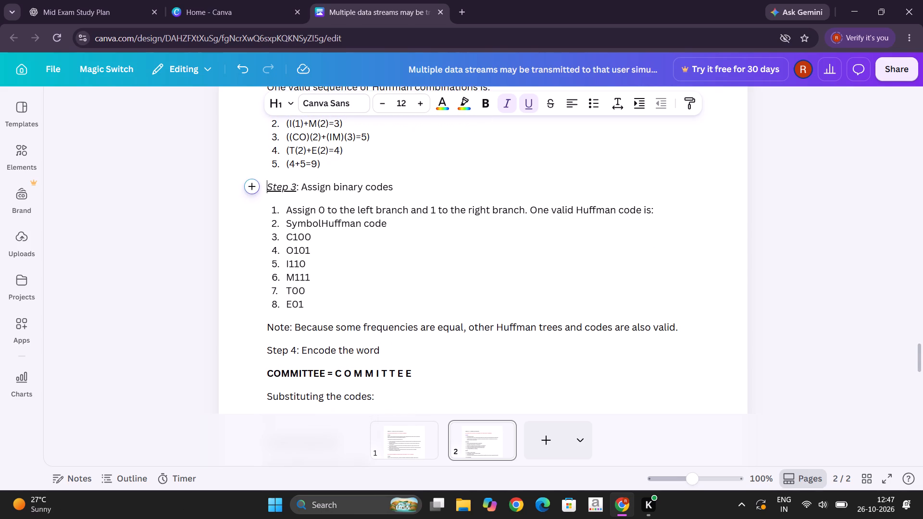
left_click_drag(266, 348, 297, 351)
key("ctrl+i")
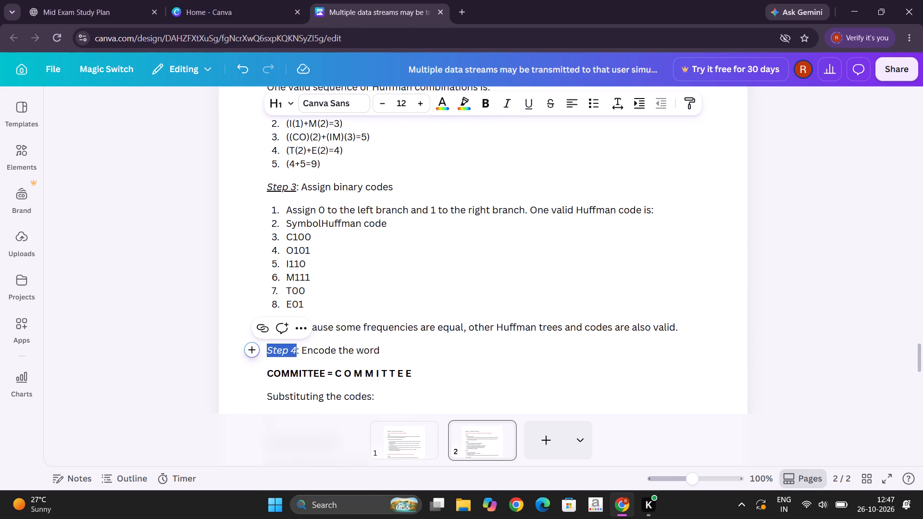
key("ctrl+u")
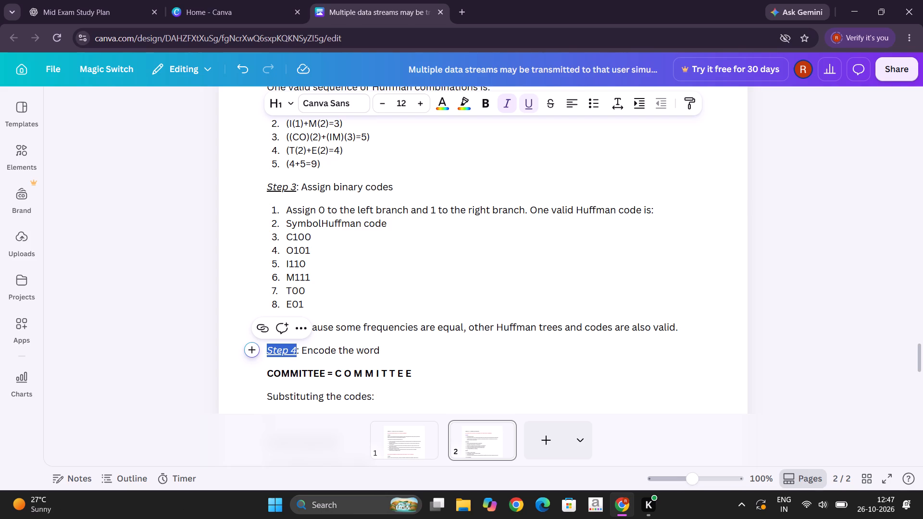
Join "\begin{aligned}" and the C, M, I and E code lines under "Substituting the codes:" onto the opening bracket's line.
scroll(284, 355, "down", 3)
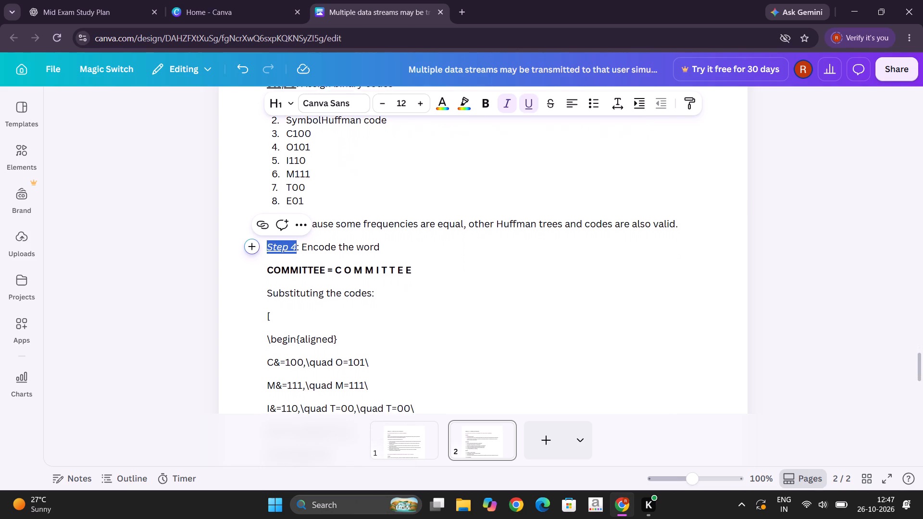
scroll(284, 355, "down", 2)
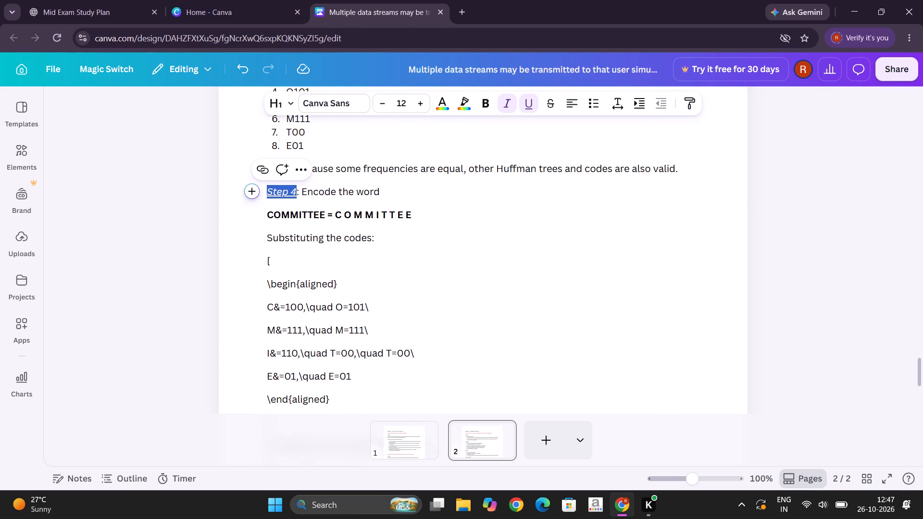
scroll(284, 355, "down", 2)
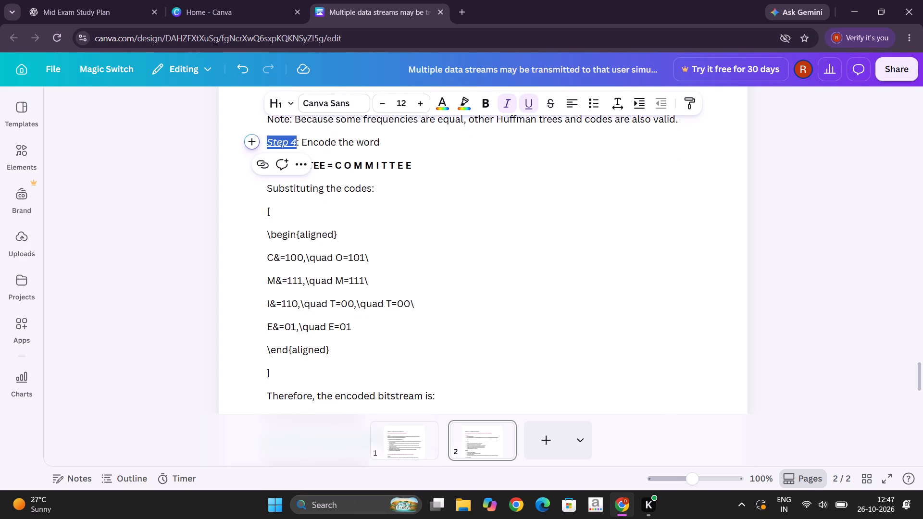
left_click(266, 232)
key("BackSpace")
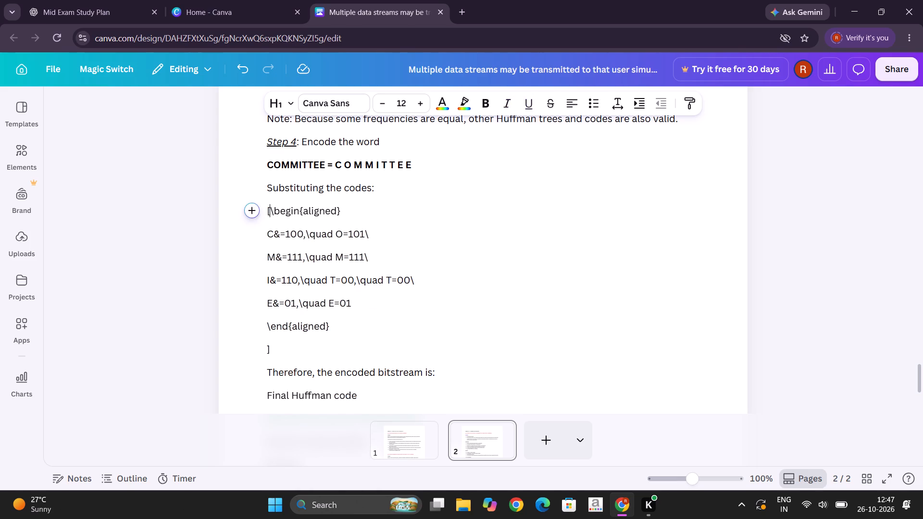
left_click(265, 232)
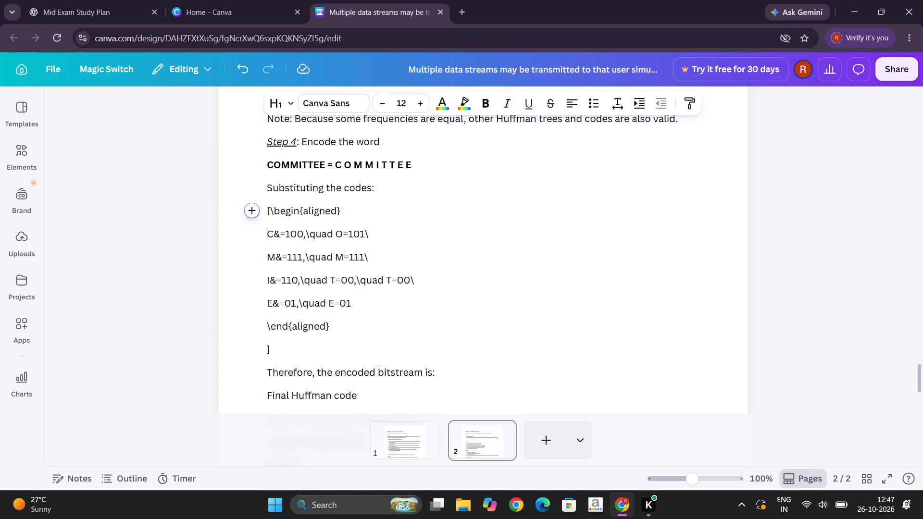
key("BackSpace")
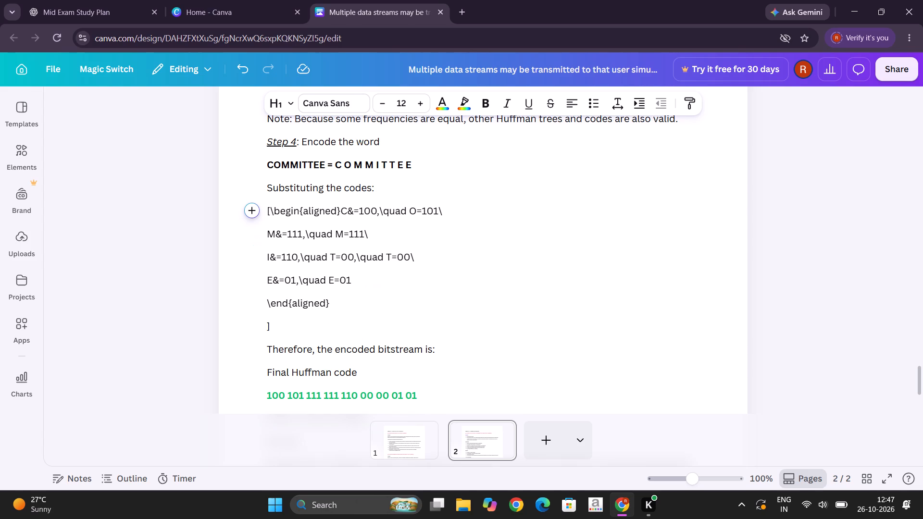
left_click(265, 234)
key("BackSpace")
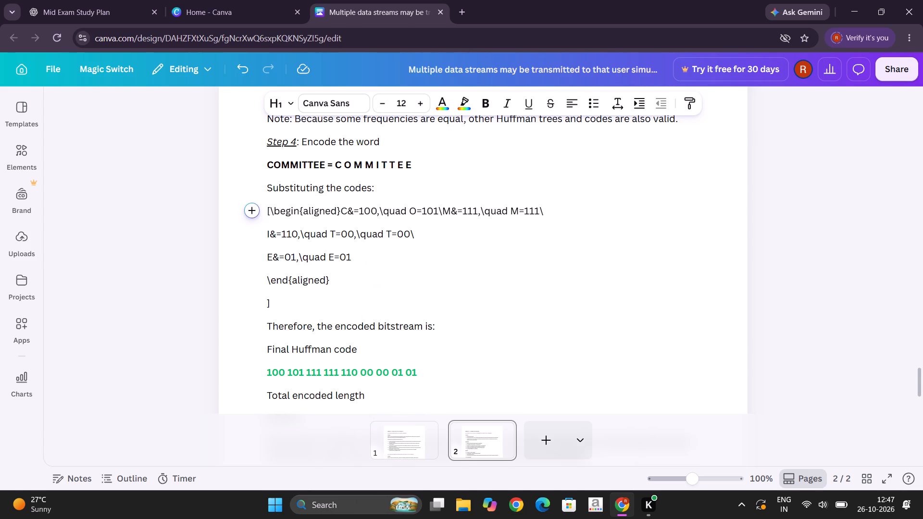
left_click(265, 235)
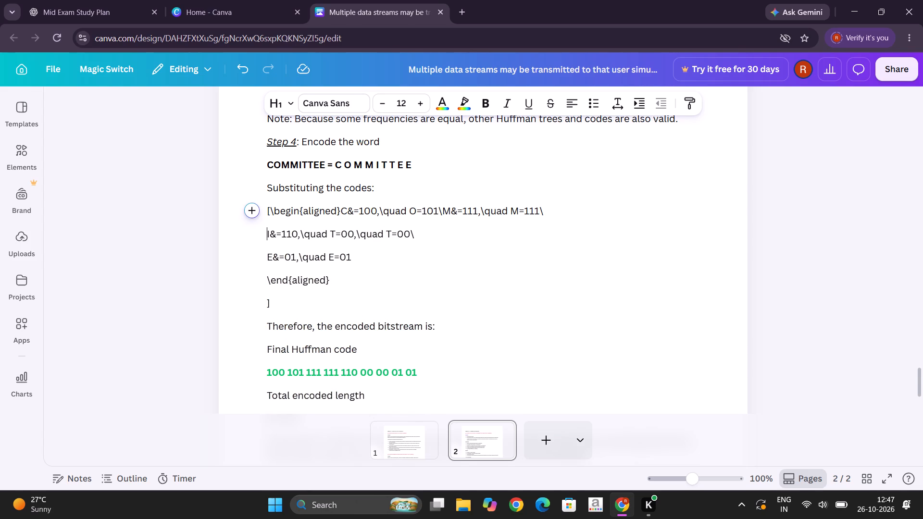
key("BackSpace")
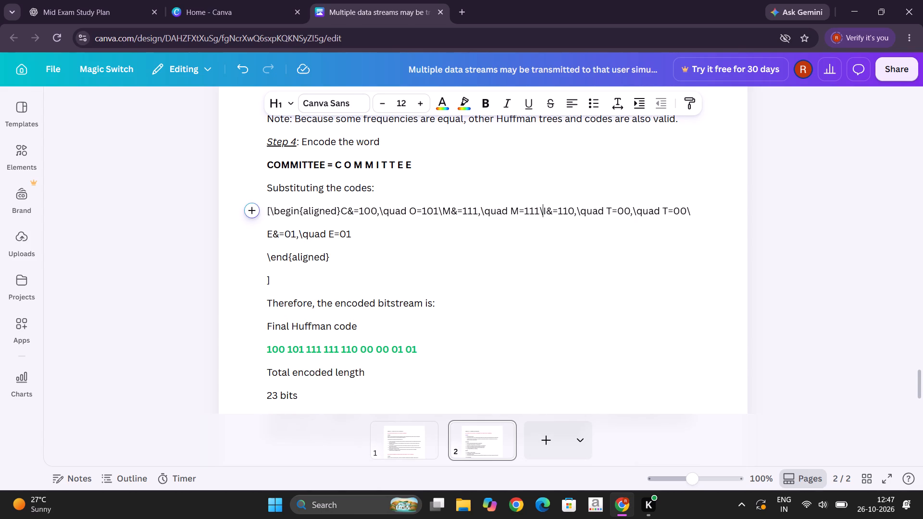
left_click(264, 234)
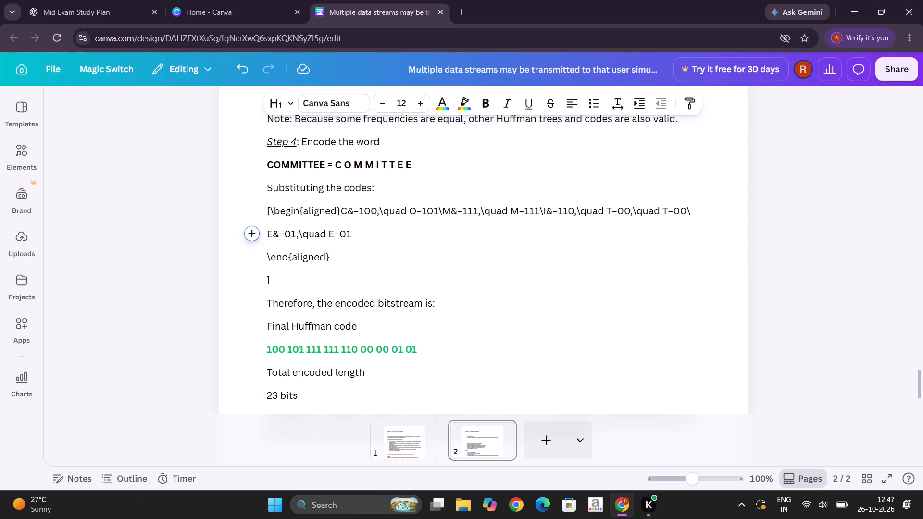
key("BackSpace")
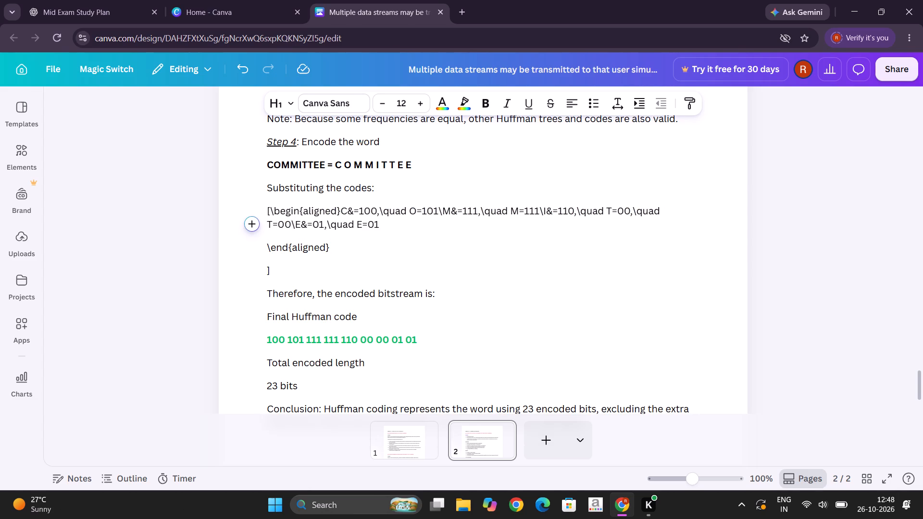
Join the "\end{aligned}" line and the closing bracket to the end of the merged code line.
left_click(382, 103)
left_click(265, 242)
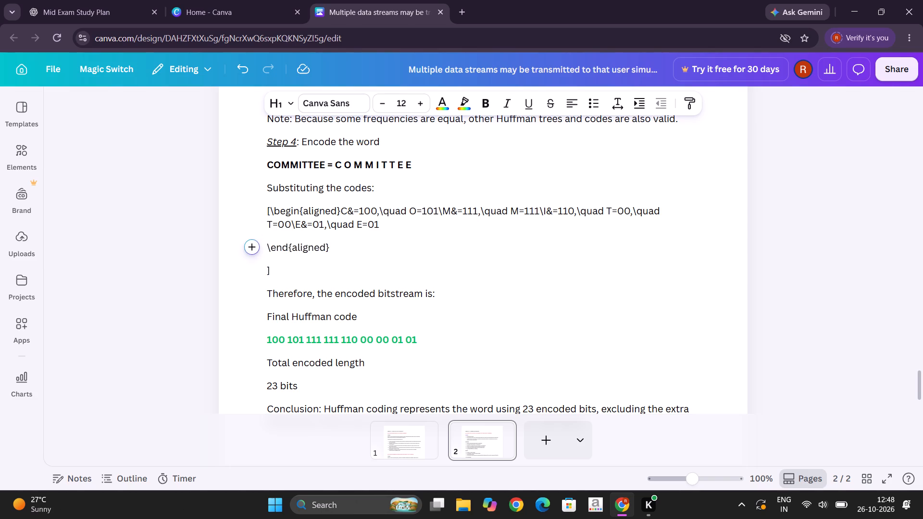
key("BackSpace")
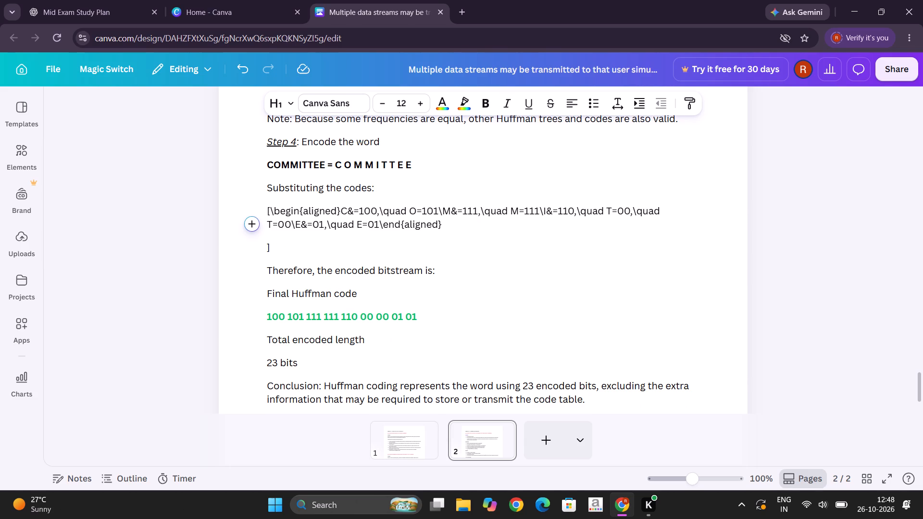
left_click(265, 246)
key("BackSpace")
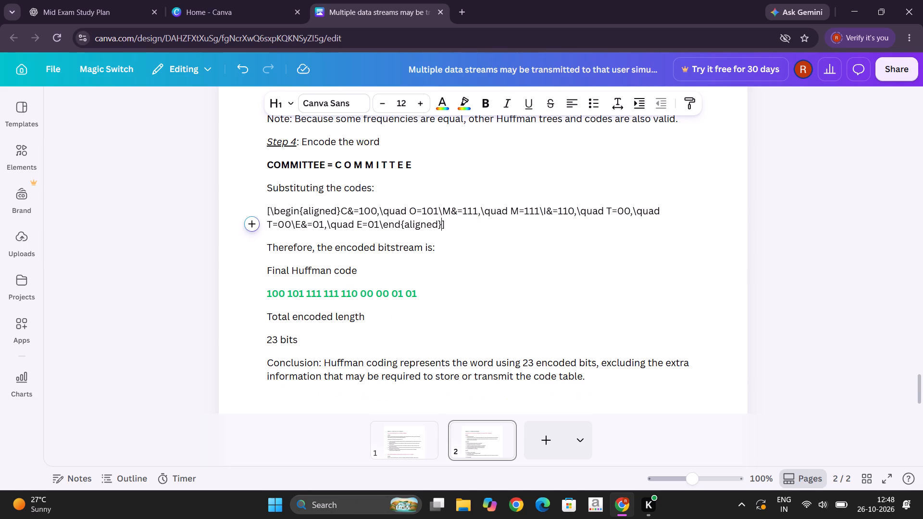
Make the merged code line under "Substituting the codes:" bold and set its font size to 8.
left_click_drag(266, 208, 449, 219)
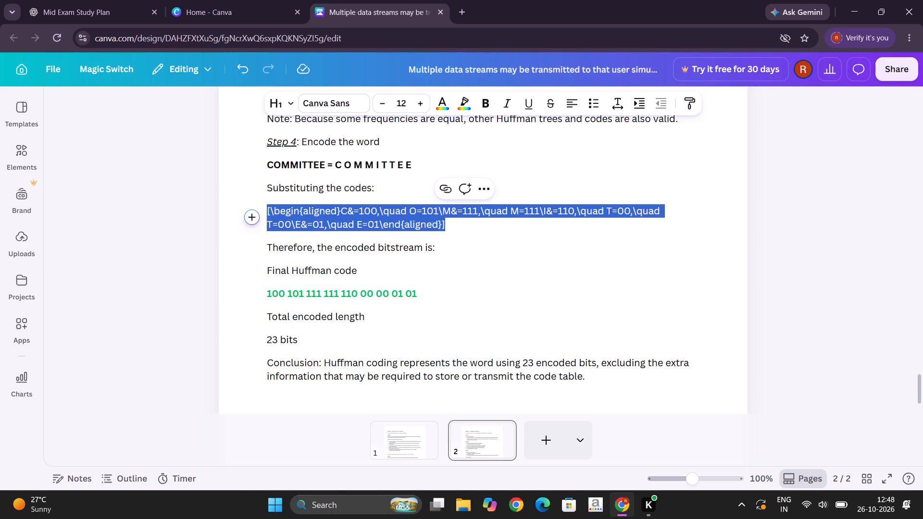
left_click(383, 102)
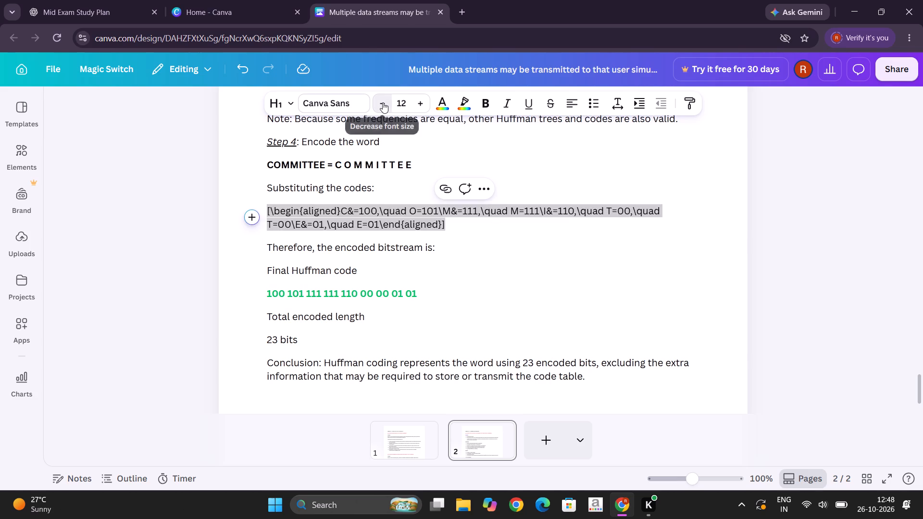
left_click(383, 102)
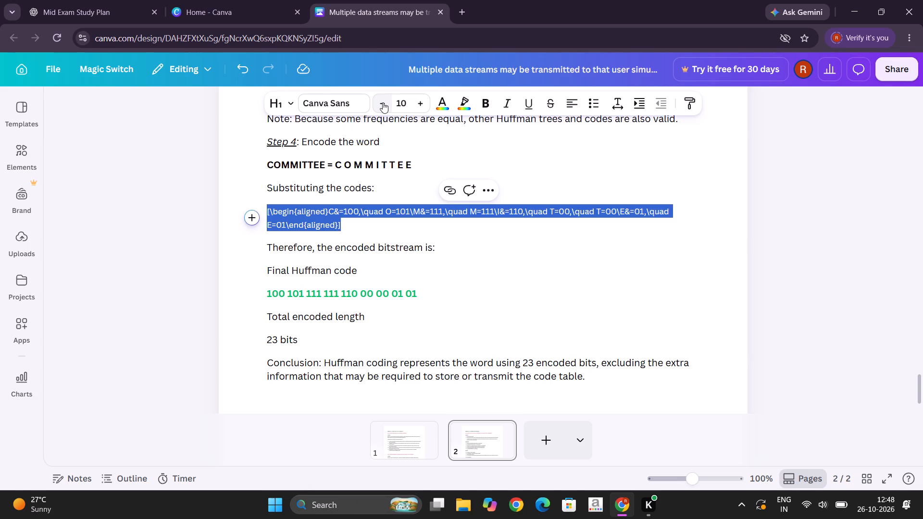
left_click(383, 102)
left_click(383, 102)
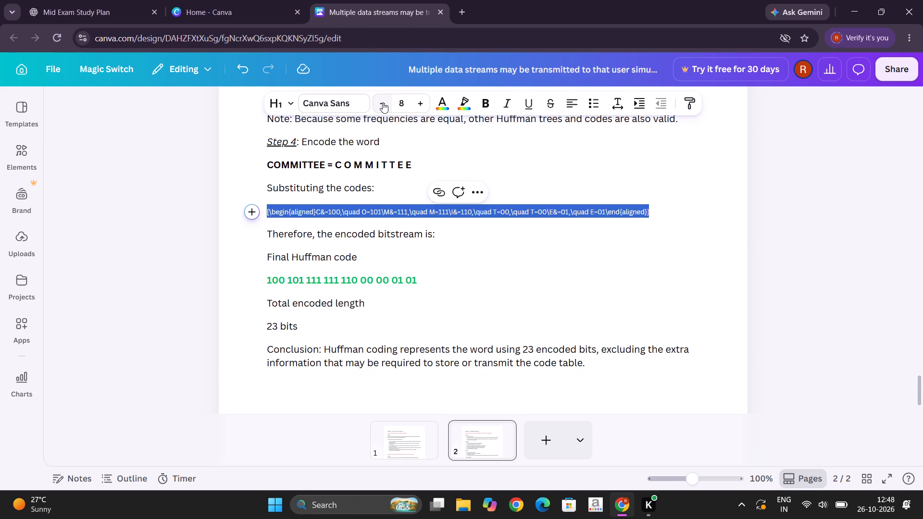
left_click(419, 104)
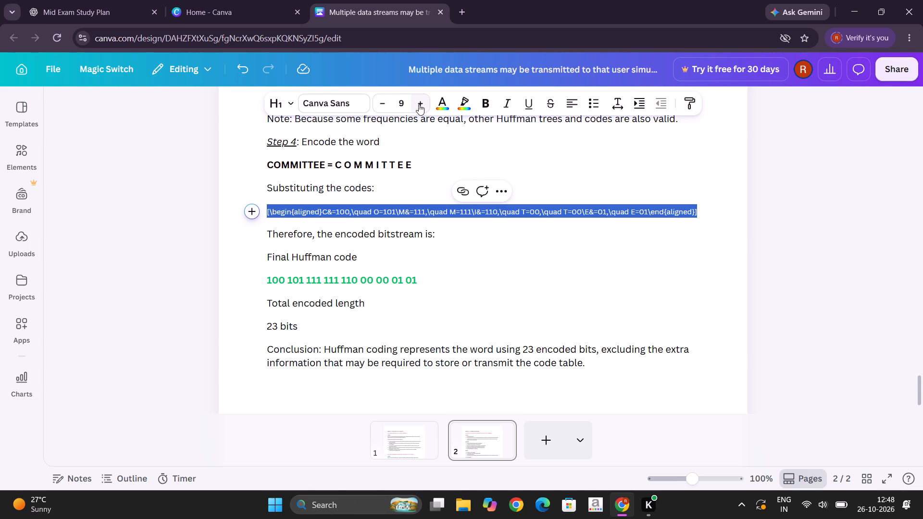
left_click(484, 256)
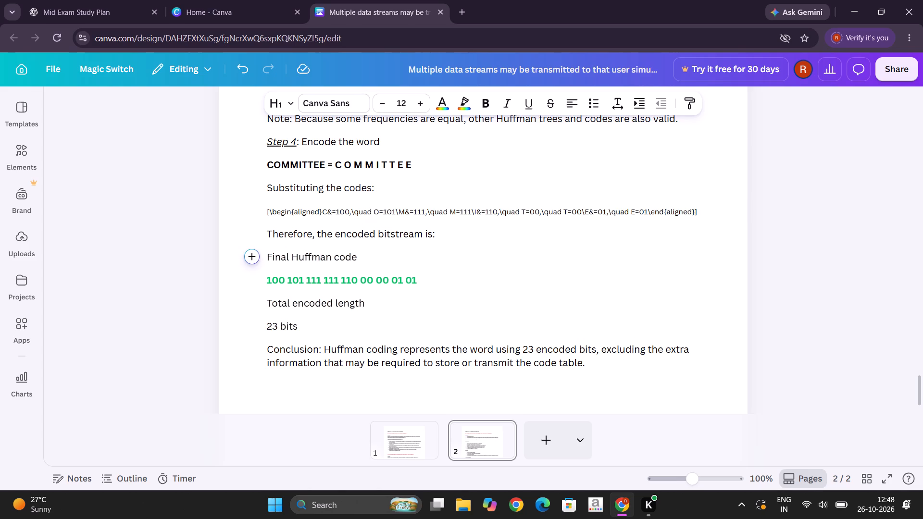
left_click_drag(266, 211, 634, 231)
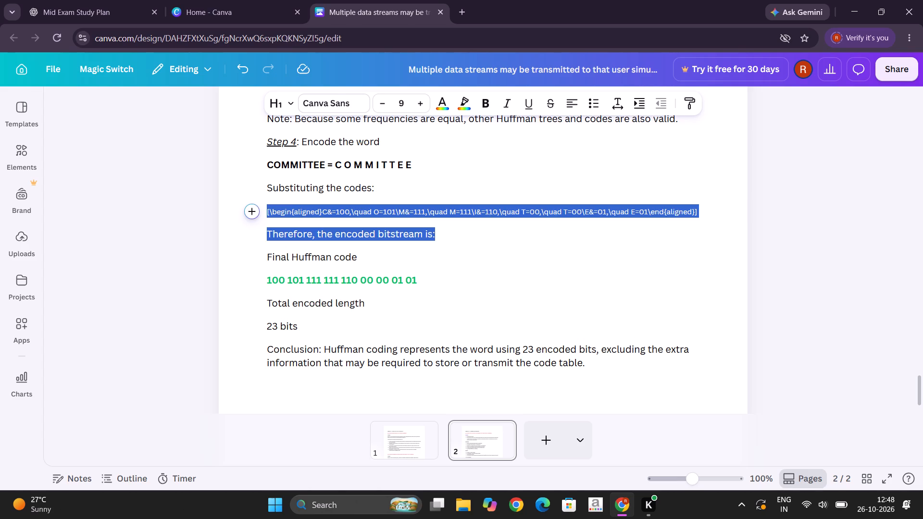
left_click_drag(634, 231, 725, 201)
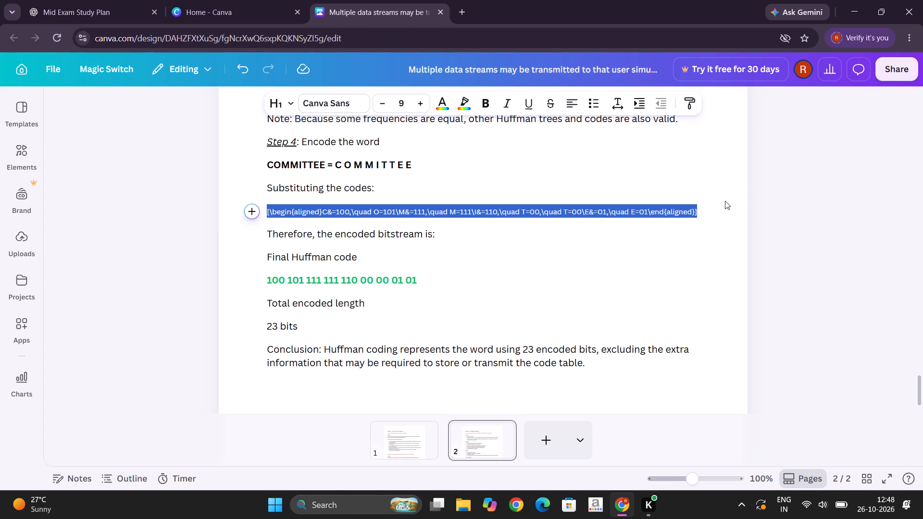
left_click_drag(725, 201, 718, 210)
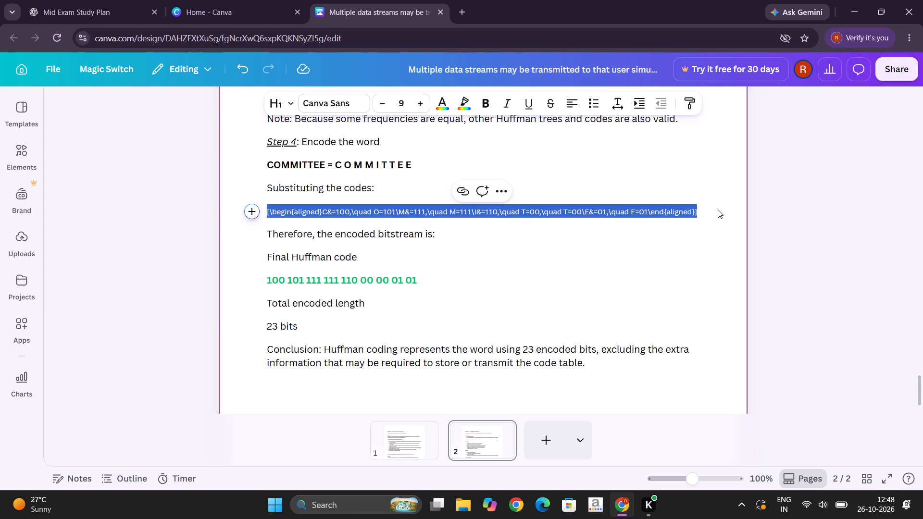
key("ctrl+b")
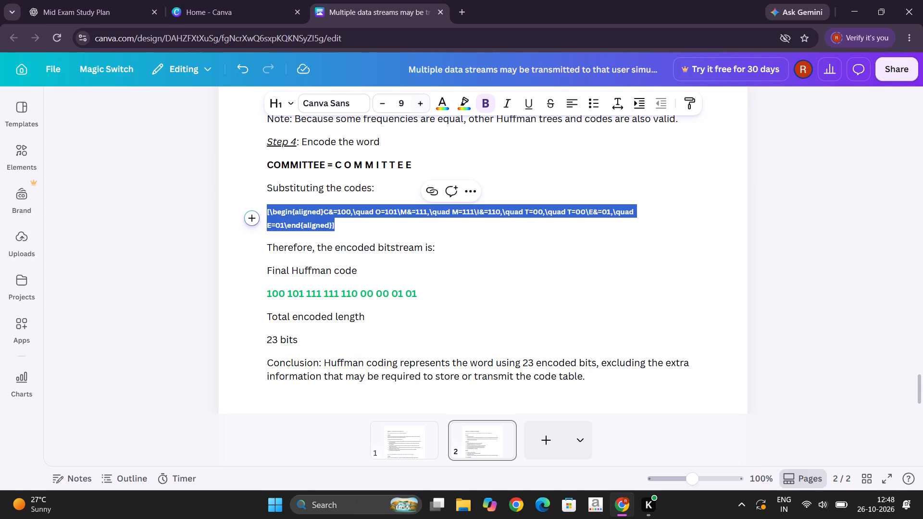
left_click(385, 100)
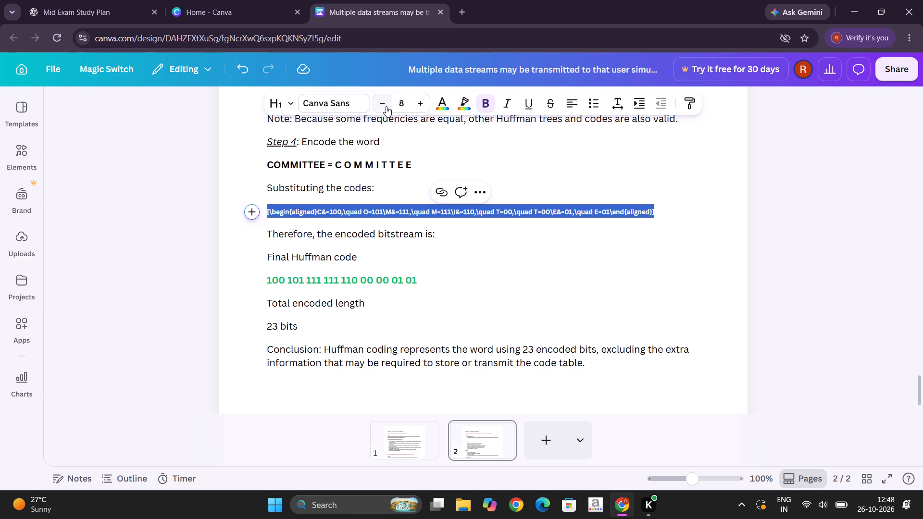
left_click(511, 272)
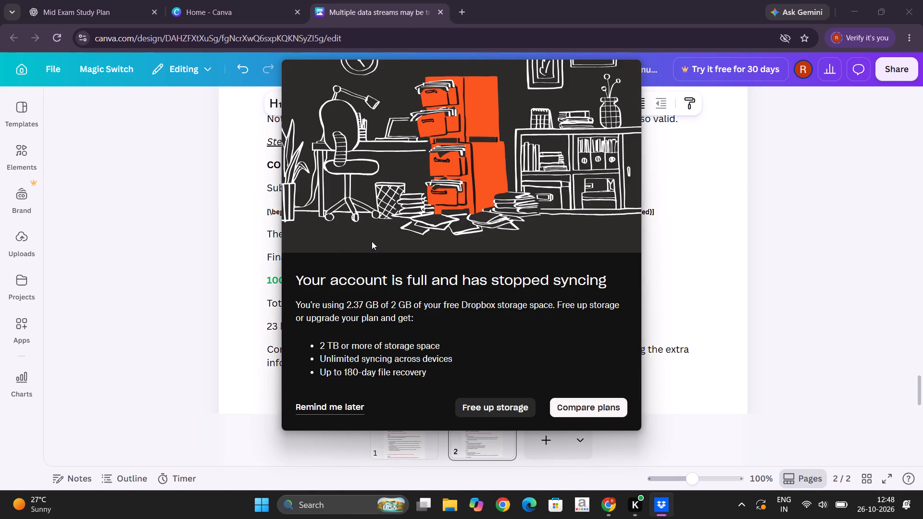
Postpone the Dropbox full-storage notice with a later reminder.
left_click(318, 409)
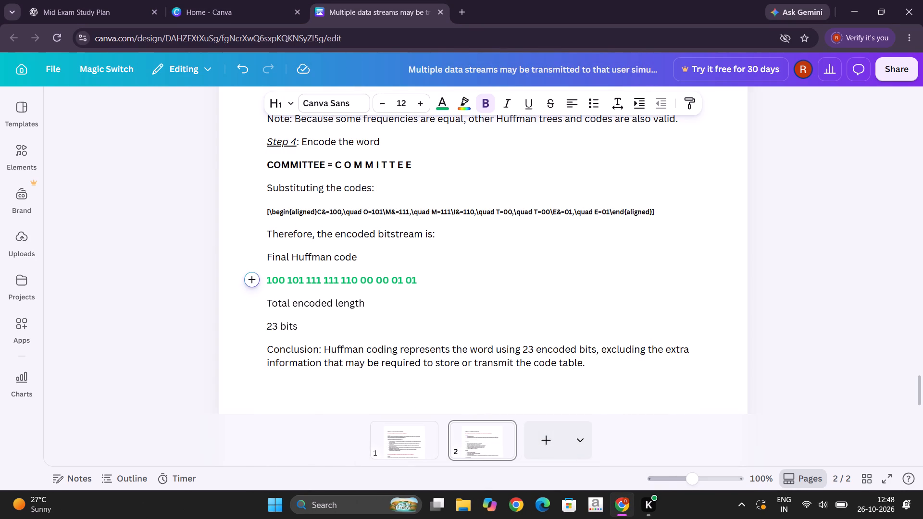
Delete the "Conclusion" paragraph at the end of the Q2 Huffman answer.
left_click_drag(266, 350, 544, 387)
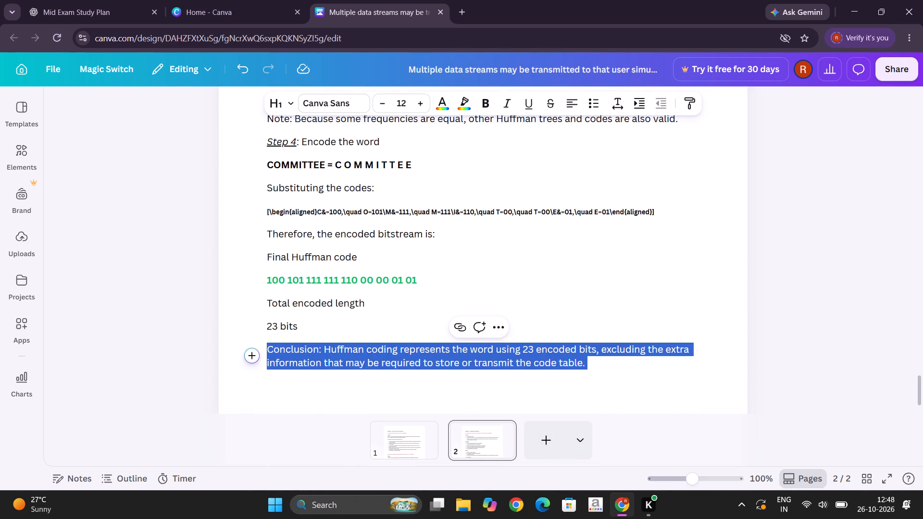
key("BackSpace")
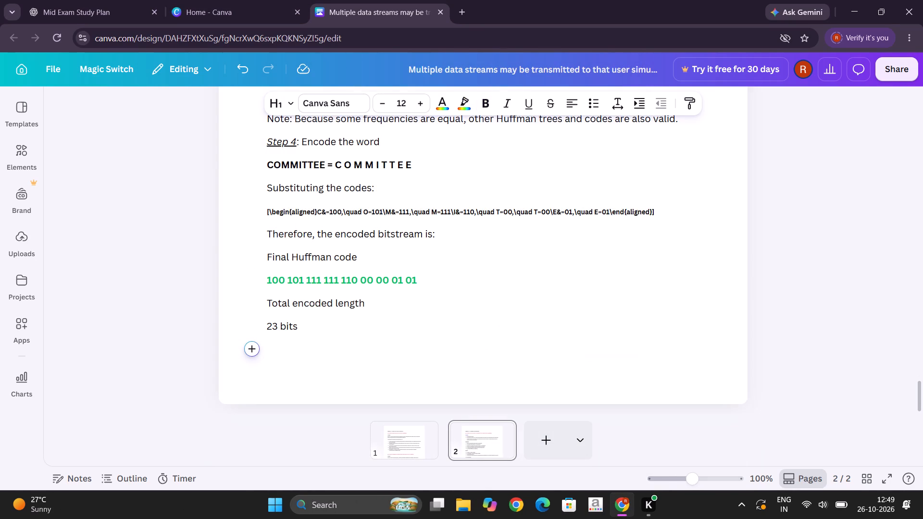
Review the formatting of page 2 from the end of the Huffman answer back to the "Module III – Image Enhancement" heading.
scroll(393, 313, "up", 3)
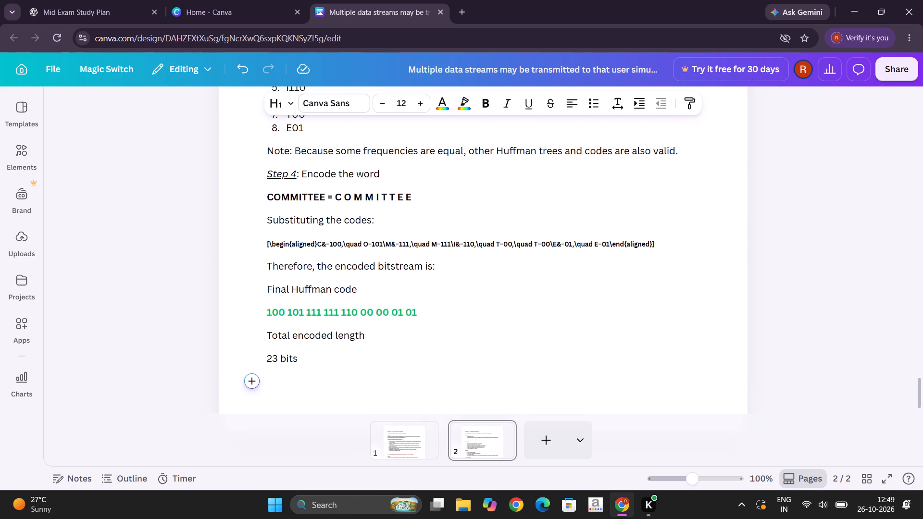
scroll(393, 313, "up", 9)
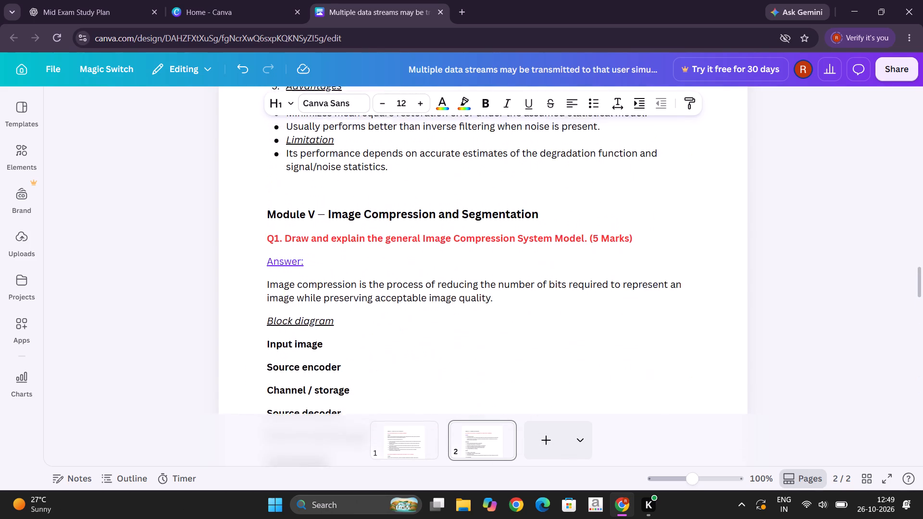
scroll(393, 313, "up", 7)
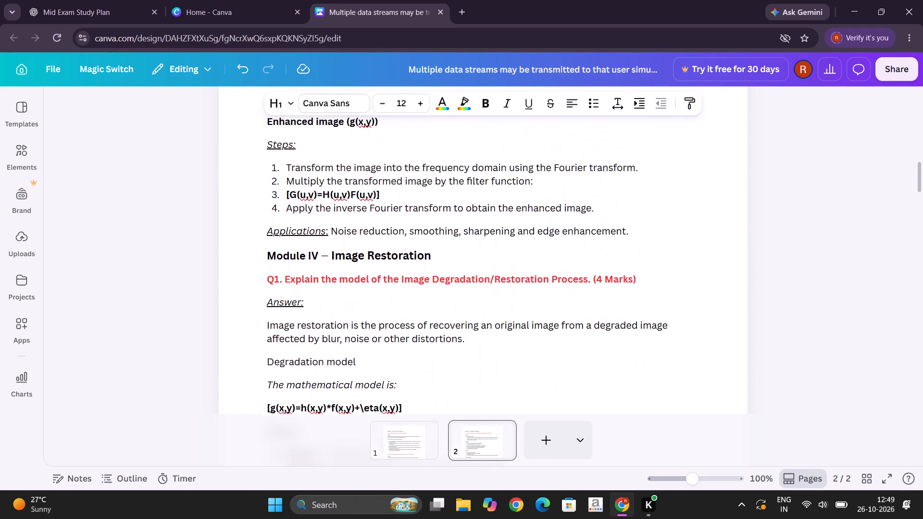
scroll(393, 313, "up", 12)
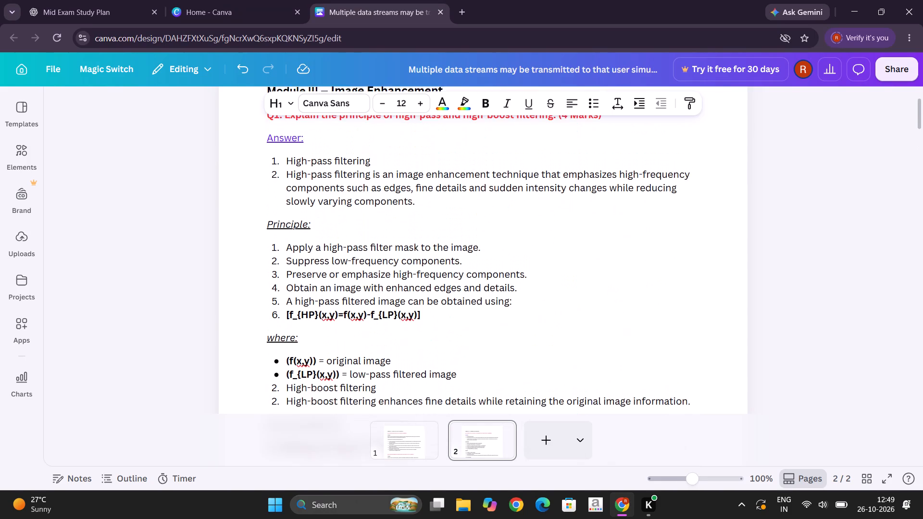
scroll(393, 313, "up", 4)
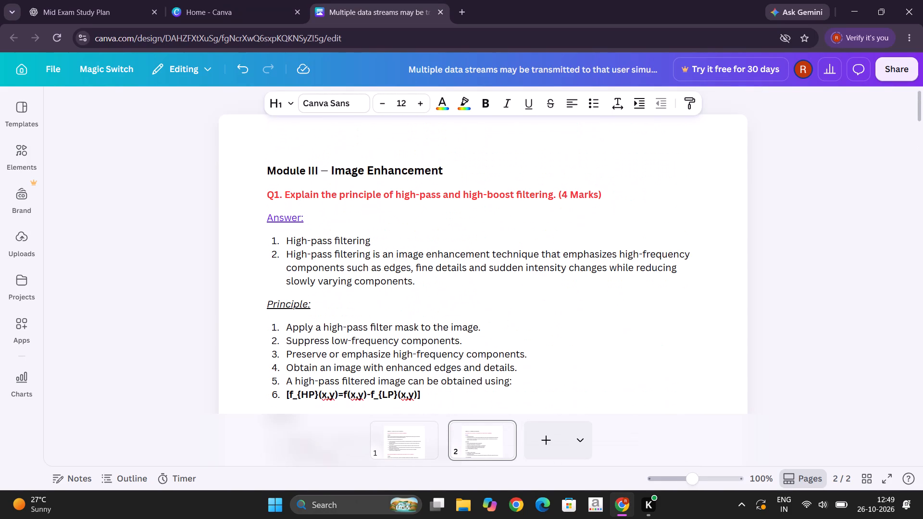
Italicize the underlined "Answer:" label under Q1 on page 2.
left_click_drag(269, 223, 332, 228)
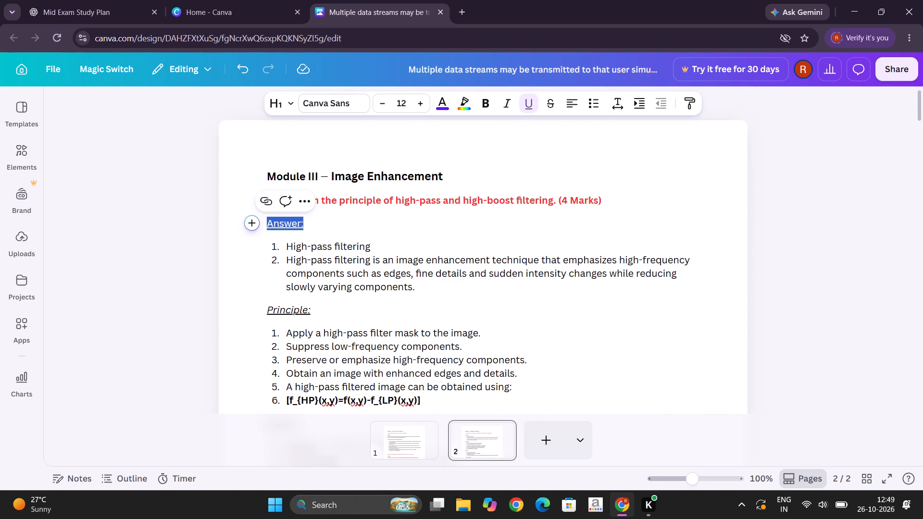
key("ctrl+i")
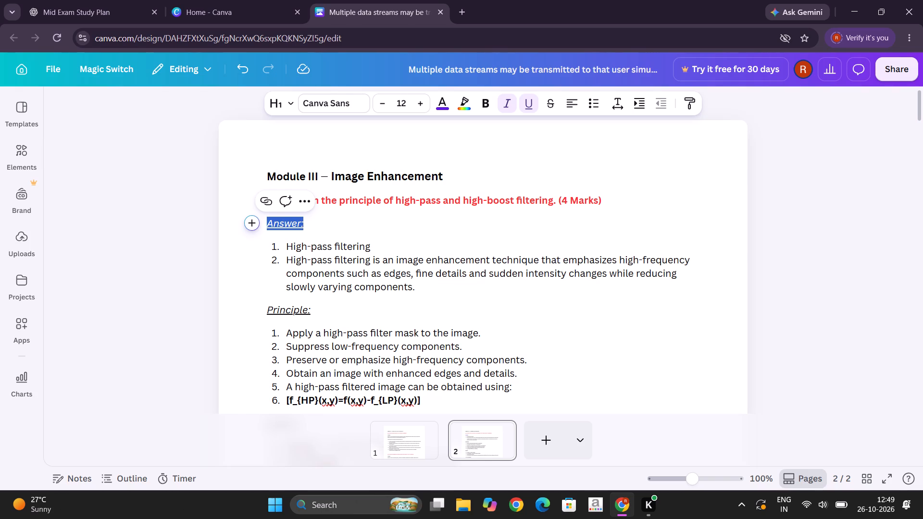
Add a blank third page to the document.
left_click(547, 441)
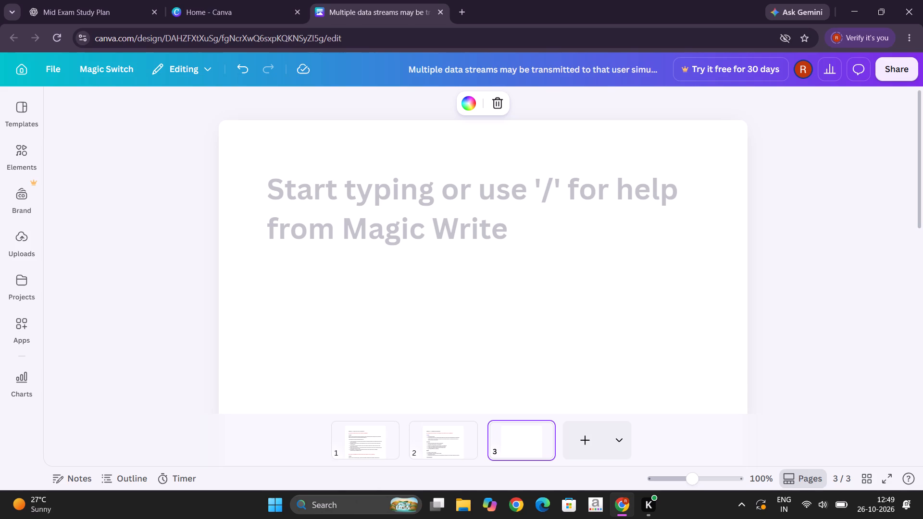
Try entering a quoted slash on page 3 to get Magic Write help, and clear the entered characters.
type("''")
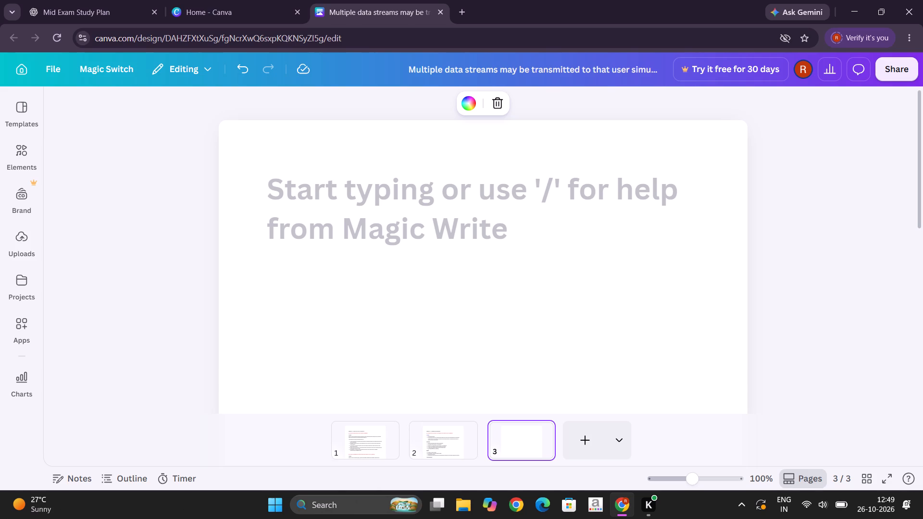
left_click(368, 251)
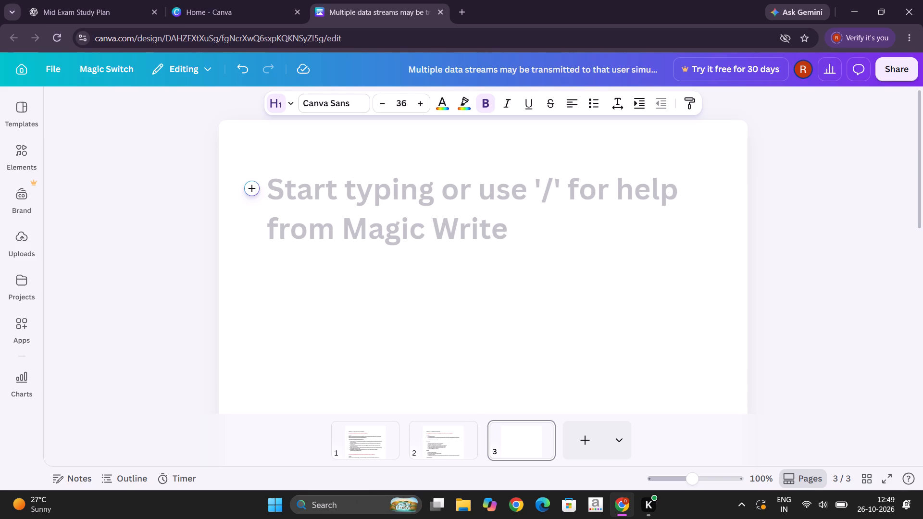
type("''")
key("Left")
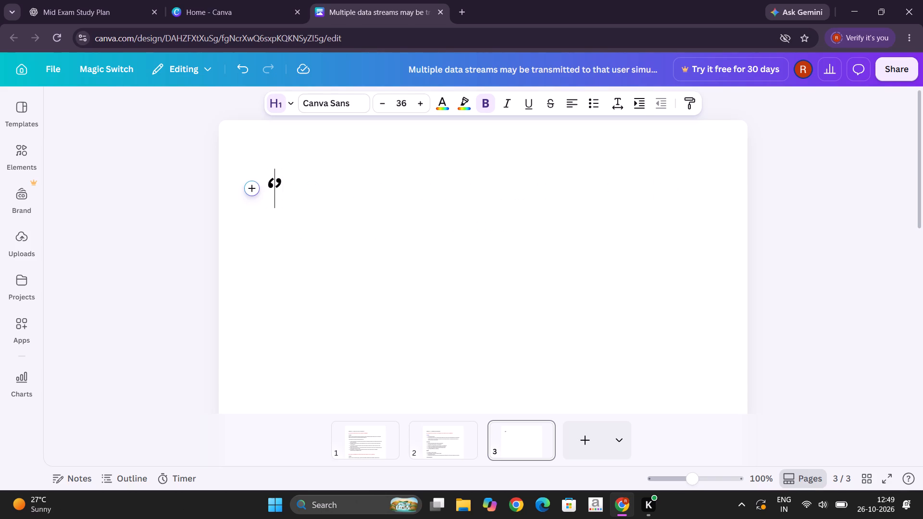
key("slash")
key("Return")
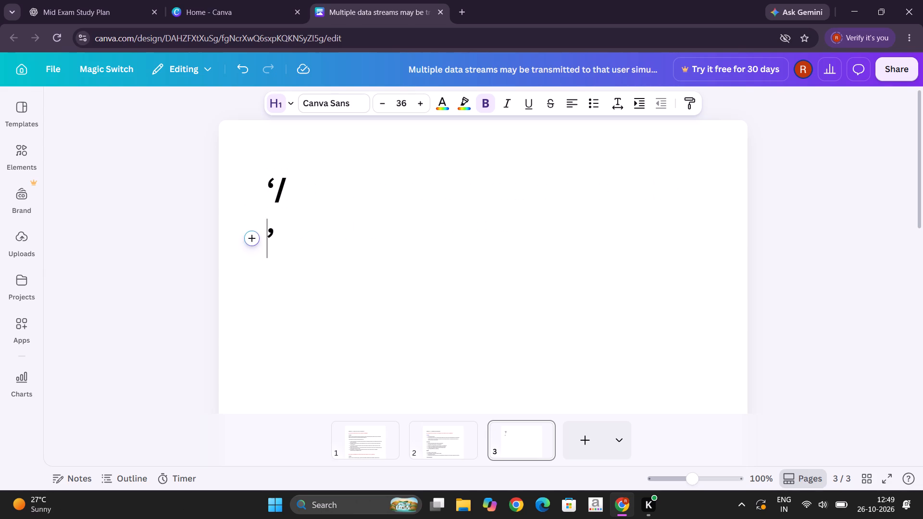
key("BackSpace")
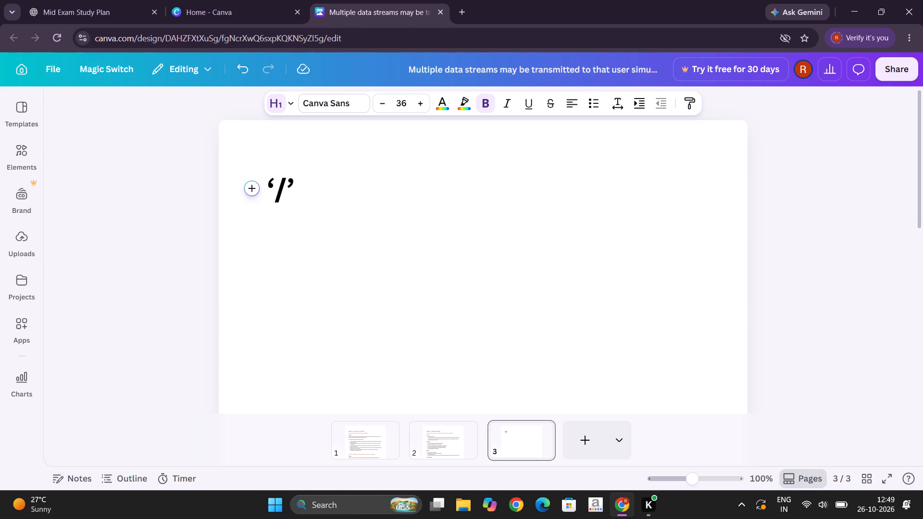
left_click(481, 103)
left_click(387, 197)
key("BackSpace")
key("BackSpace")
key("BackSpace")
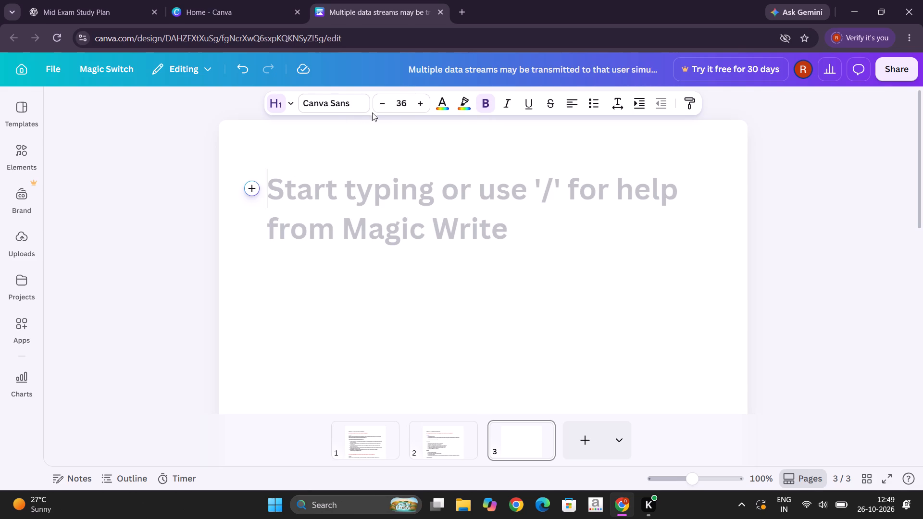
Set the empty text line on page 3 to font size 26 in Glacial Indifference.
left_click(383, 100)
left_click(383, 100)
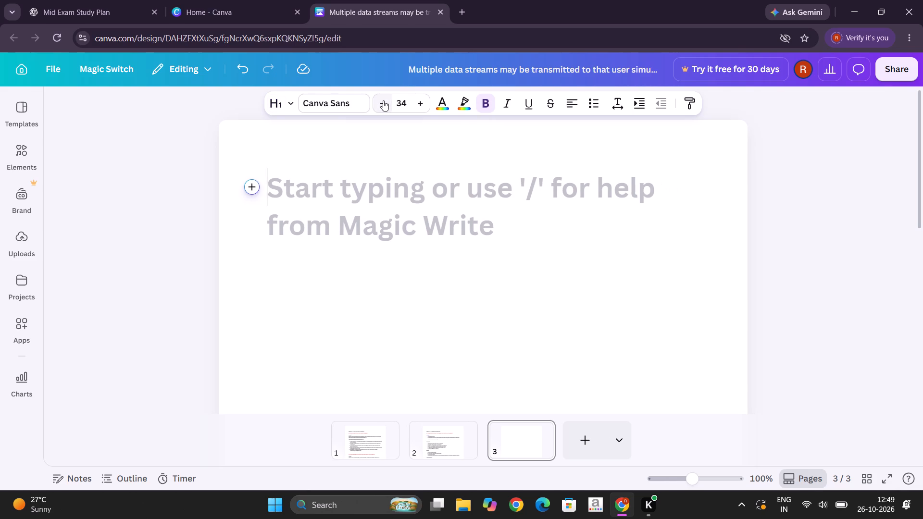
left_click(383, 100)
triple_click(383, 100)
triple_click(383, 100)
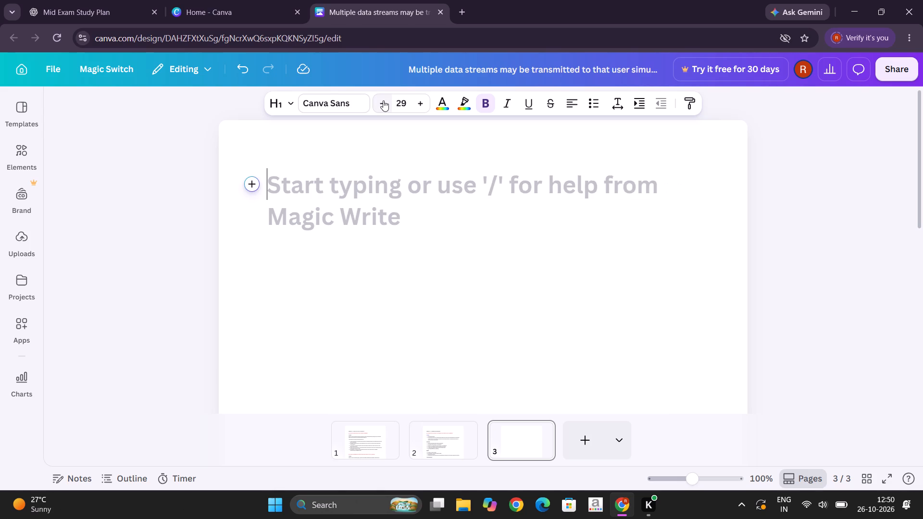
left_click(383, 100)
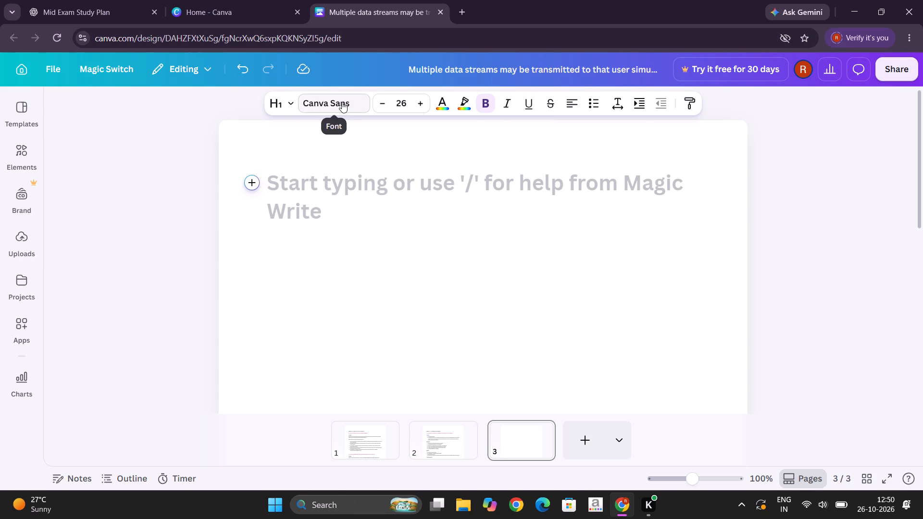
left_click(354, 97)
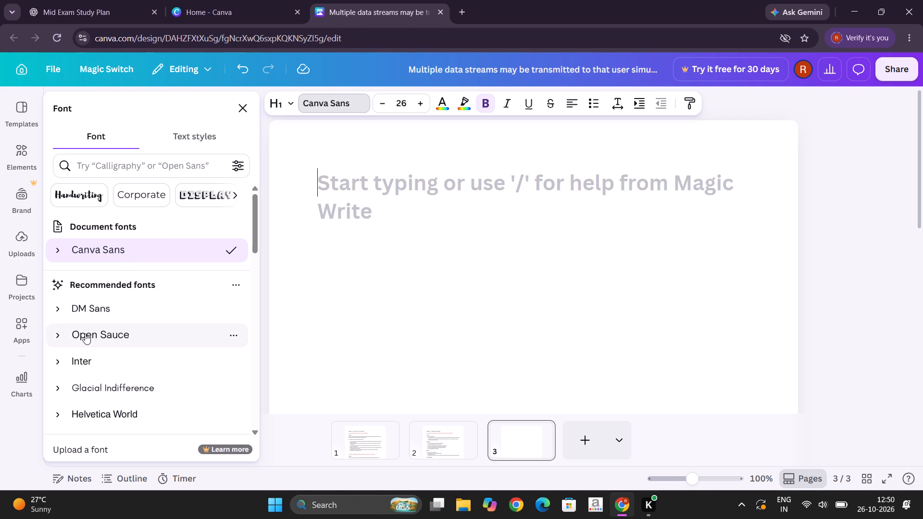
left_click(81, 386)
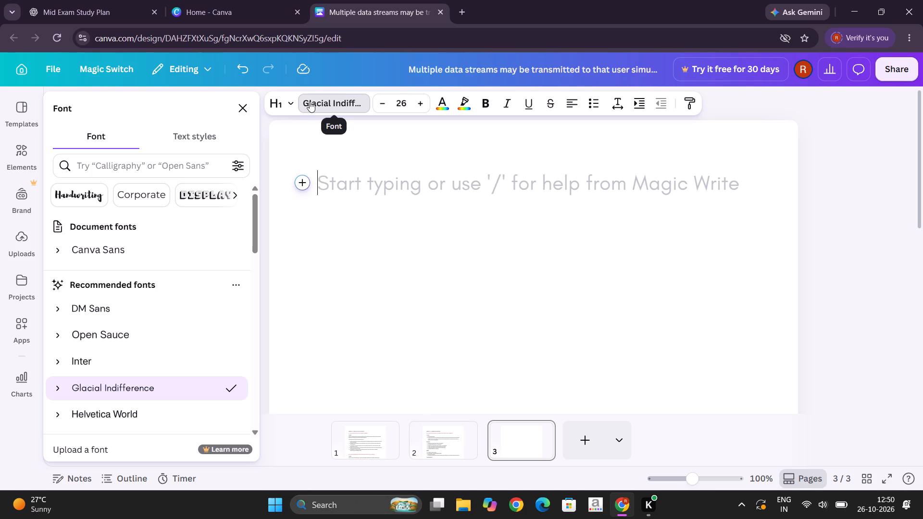
Apply the Body text style to the empty line on page 3.
left_click(290, 101)
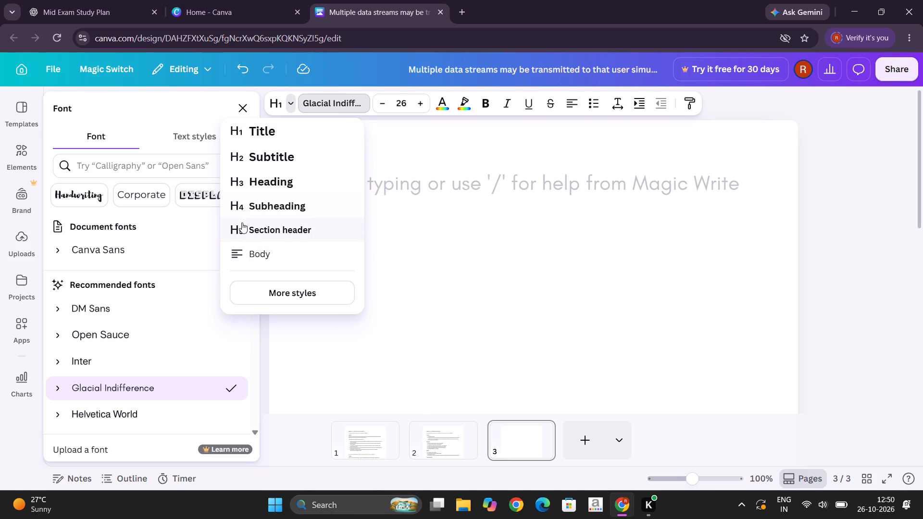
scroll(242, 222, "down", 1)
left_click(235, 254)
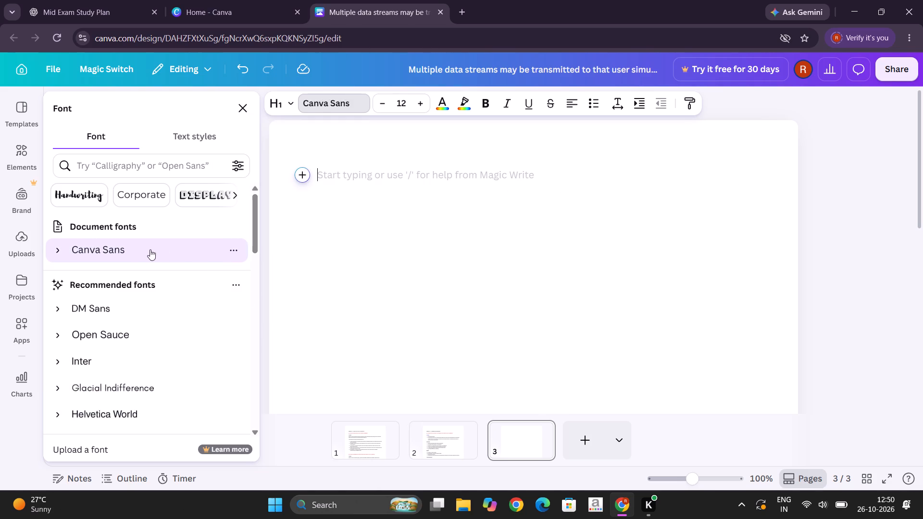
left_click(140, 287)
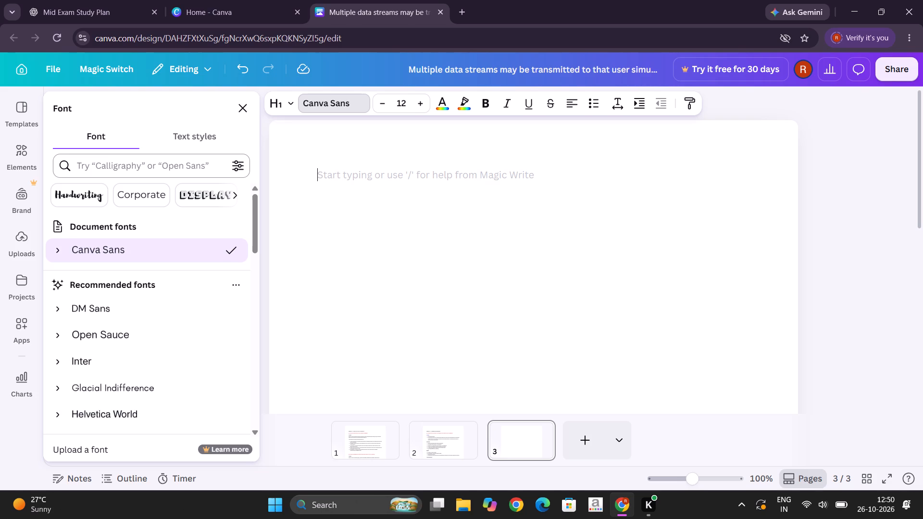
left_click(95, 194)
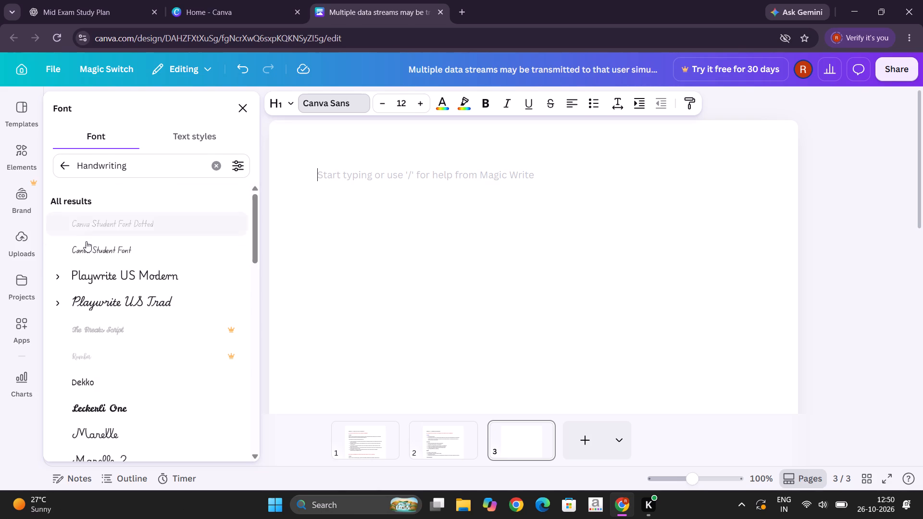
scroll(92, 408, "down", 1)
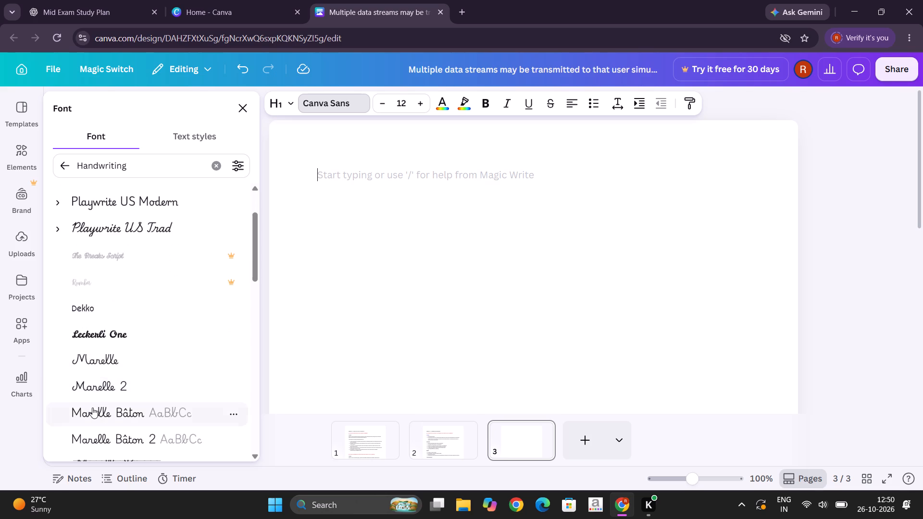
scroll(92, 408, "down", 3)
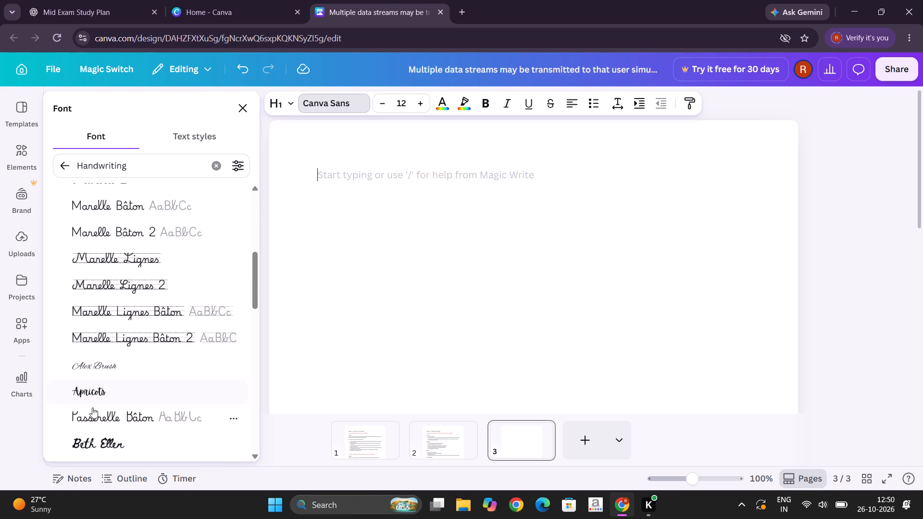
scroll(92, 408, "down", 2)
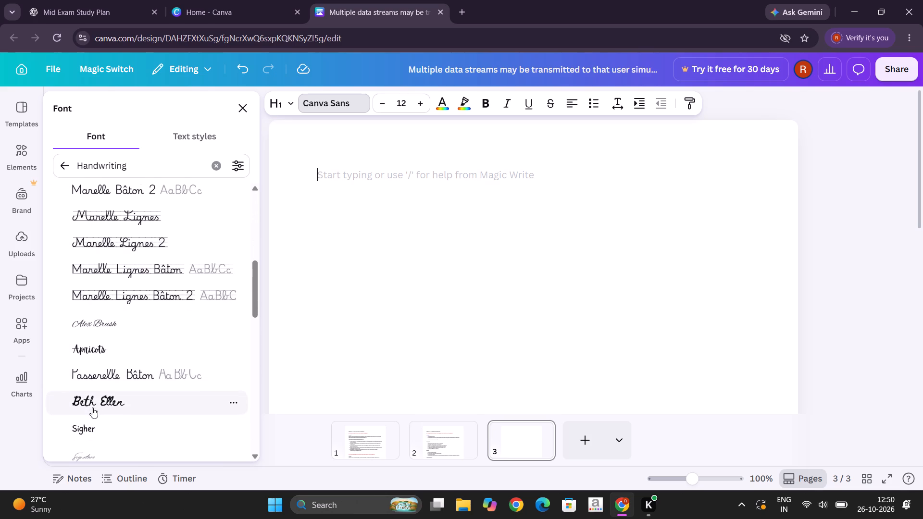
scroll(92, 408, "down", 3)
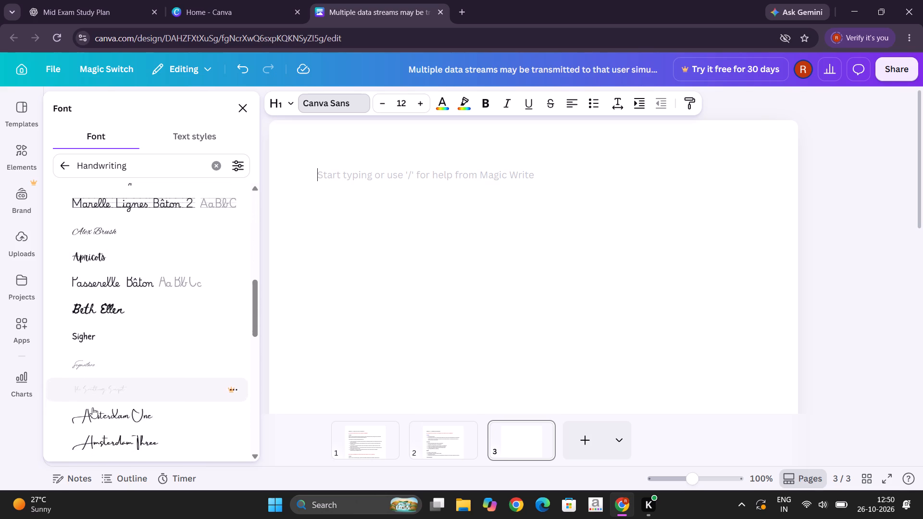
scroll(92, 408, "down", 3)
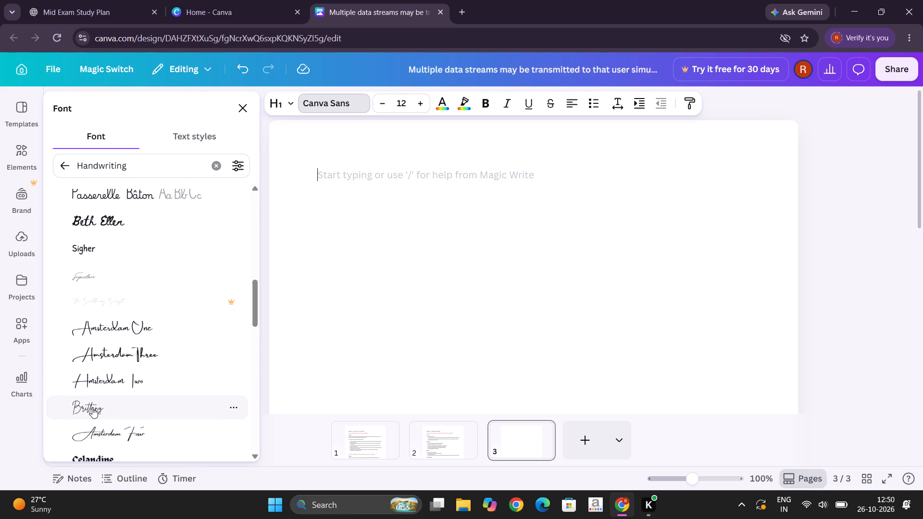
scroll(92, 408, "down", 3)
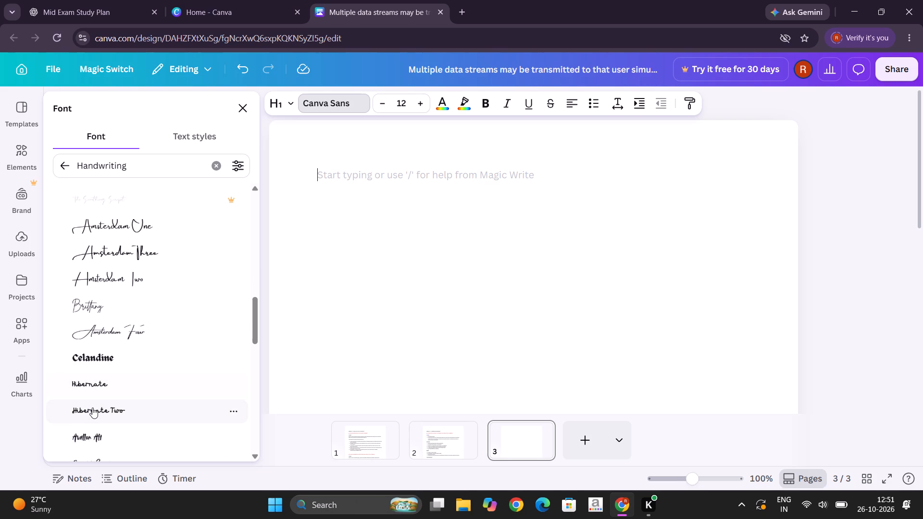
scroll(92, 408, "down", 3)
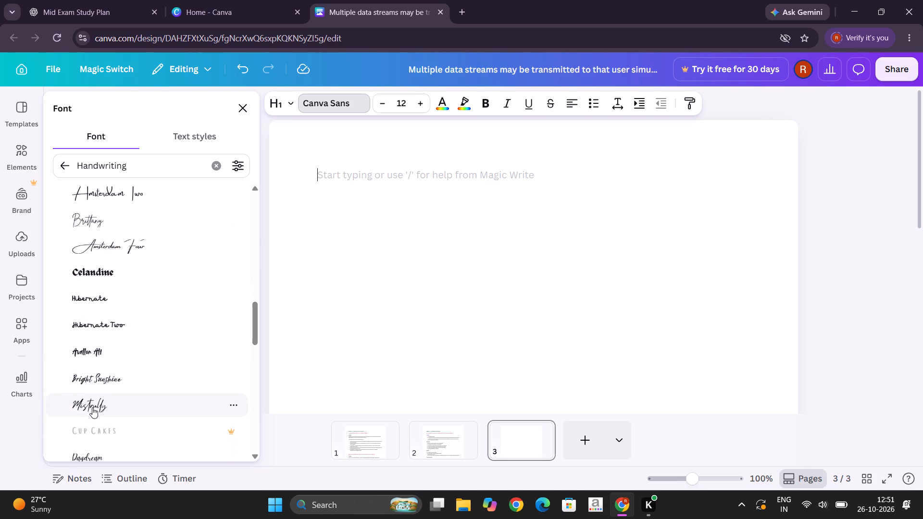
scroll(92, 408, "down", 3)
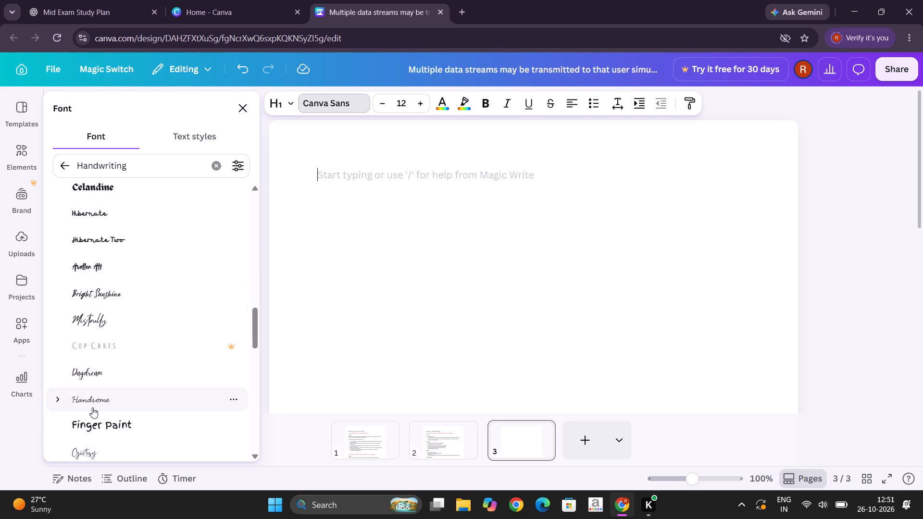
scroll(92, 408, "down", 3)
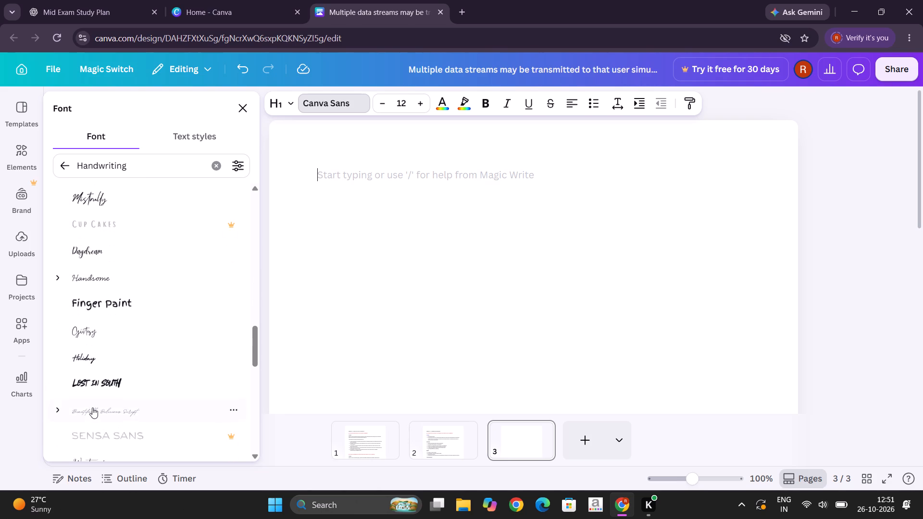
scroll(92, 408, "down", 3)
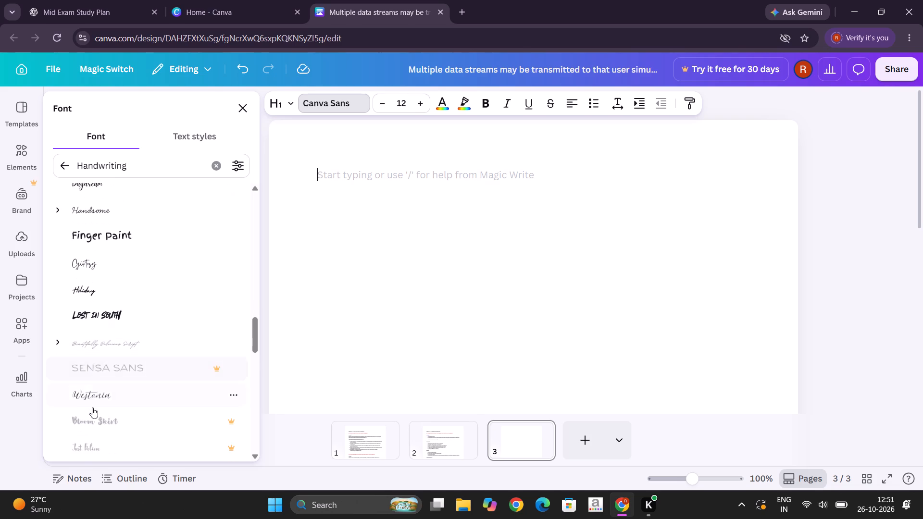
scroll(92, 408, "down", 2)
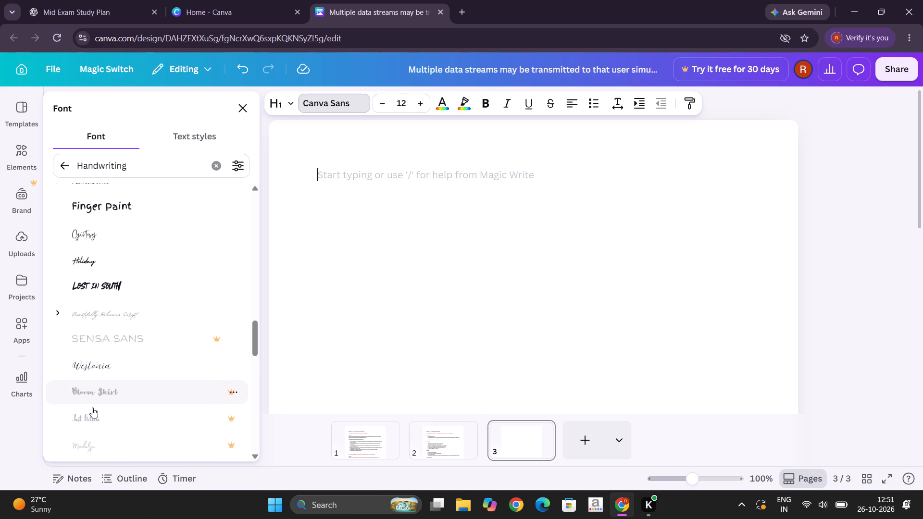
scroll(92, 408, "down", 2)
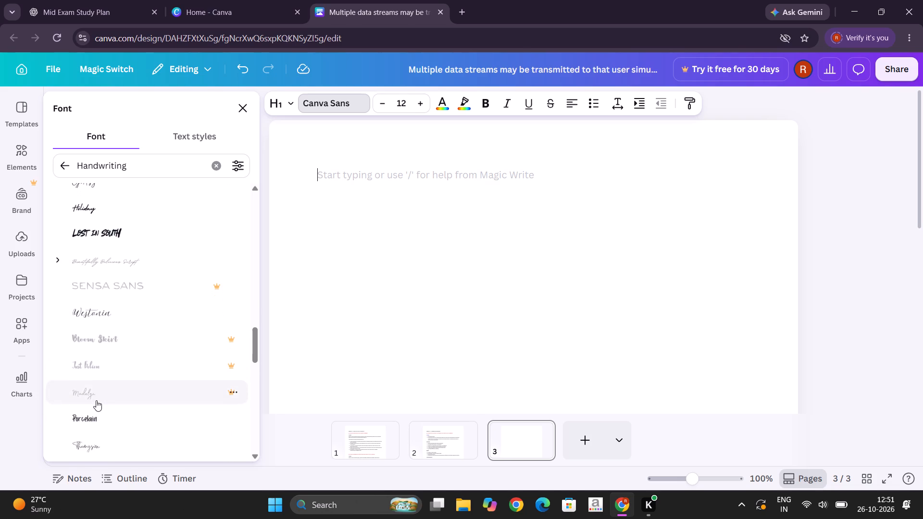
scroll(96, 400, "down", 3)
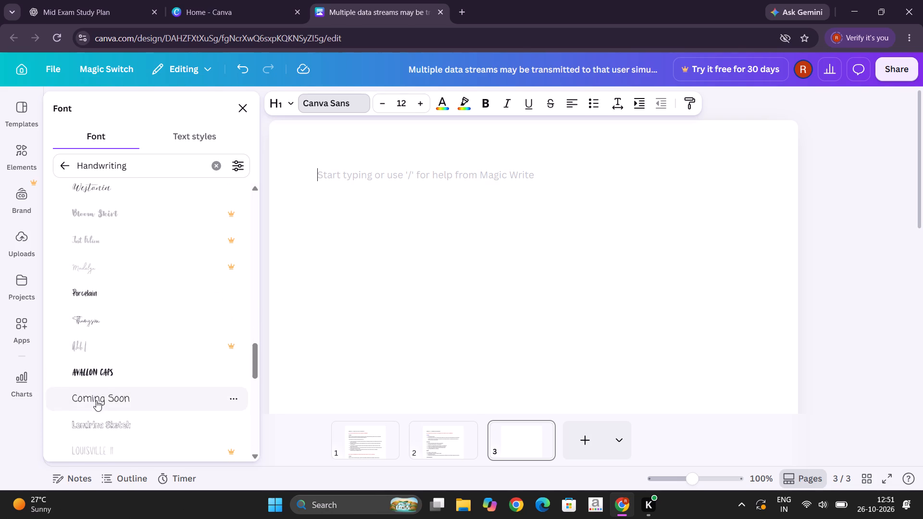
scroll(96, 400, "down", 3)
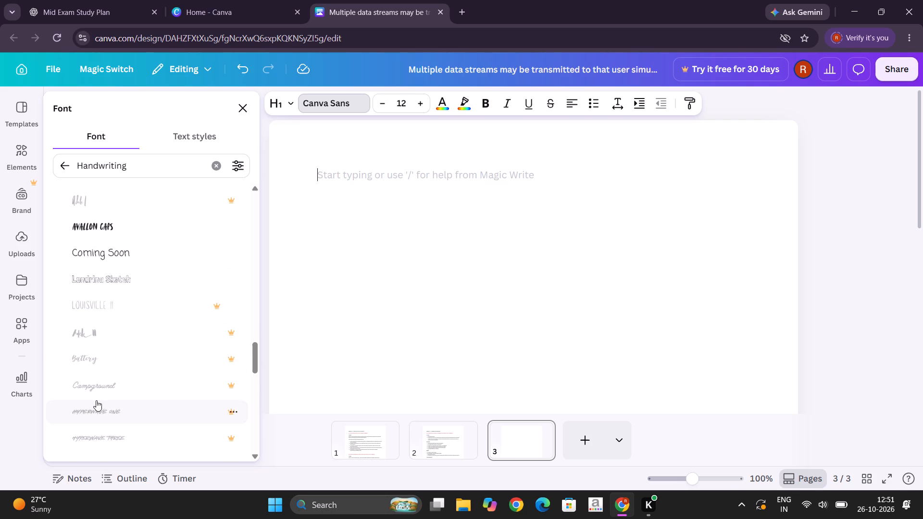
scroll(96, 400, "down", 3)
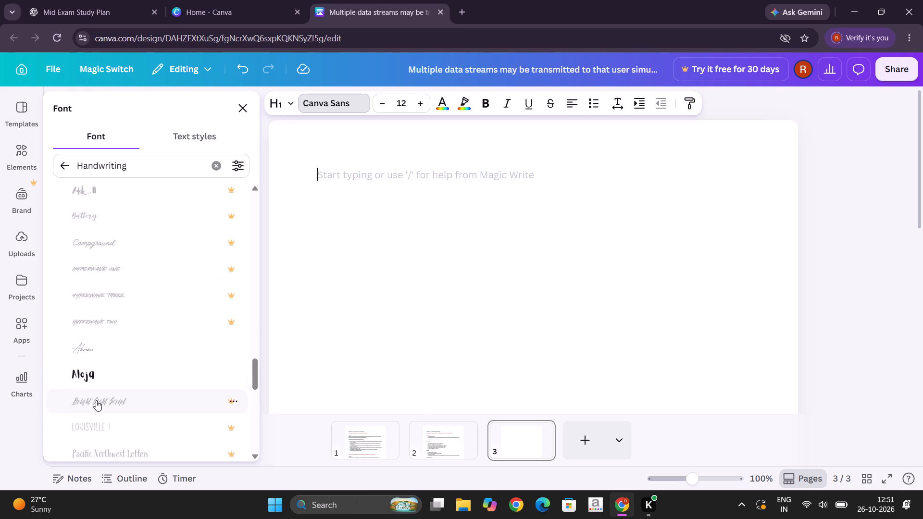
scroll(96, 400, "down", 3)
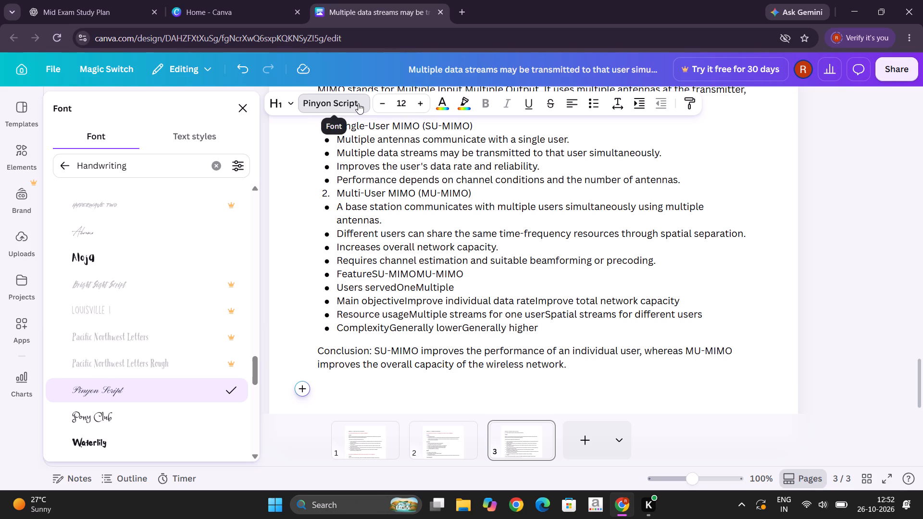
Delete the SU-MIMO/MU-MIMO conclusion paragraph at the end of the pasted text on page 3.
scroll(359, 166, "down", 1)
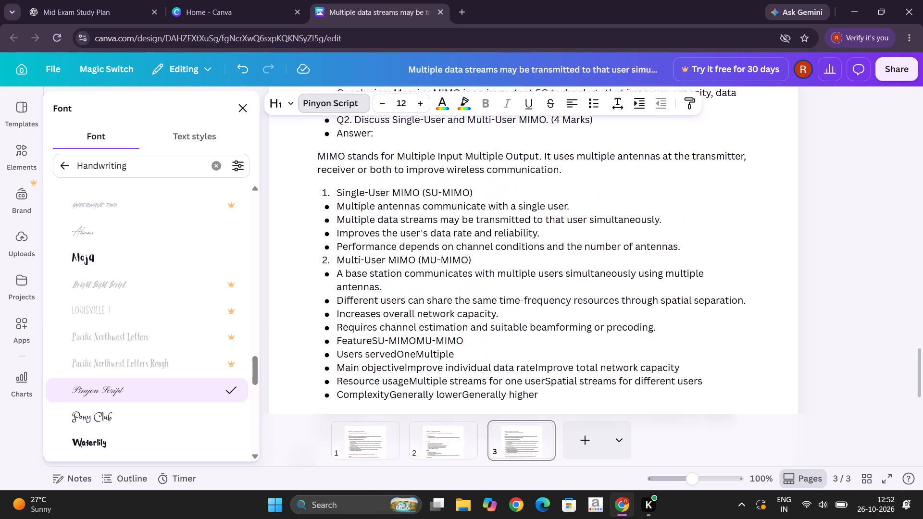
scroll(359, 166, "down", 1)
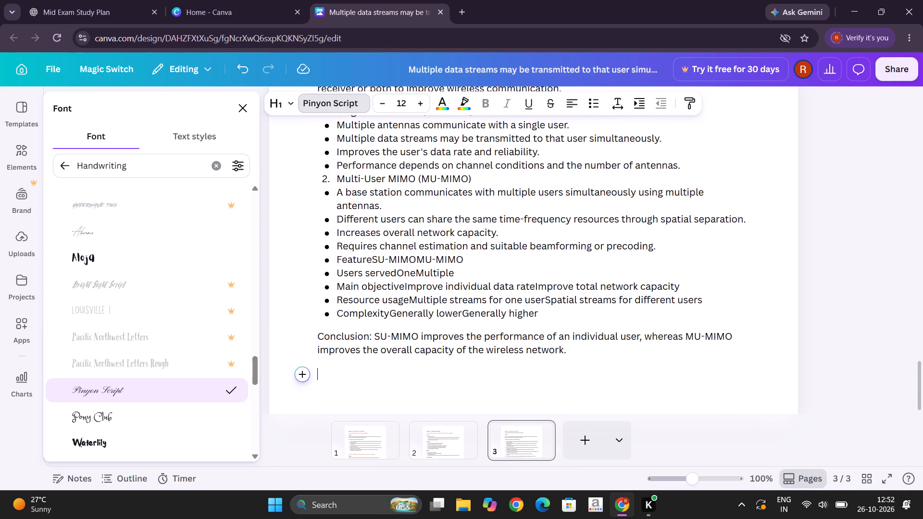
left_click_drag(316, 333, 580, 355)
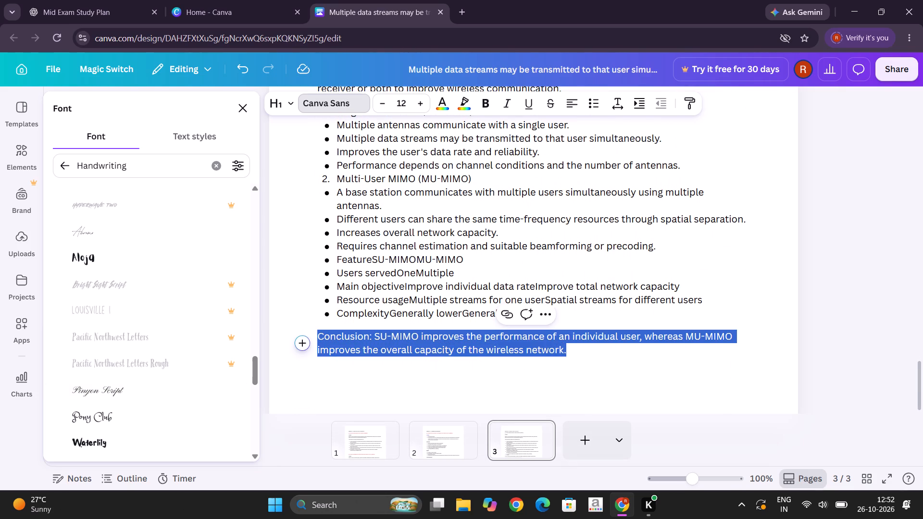
key("BackSpace")
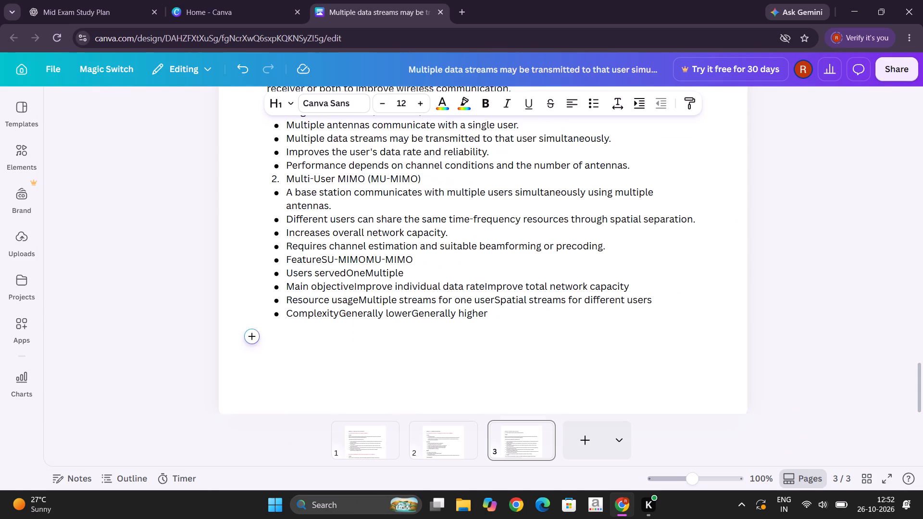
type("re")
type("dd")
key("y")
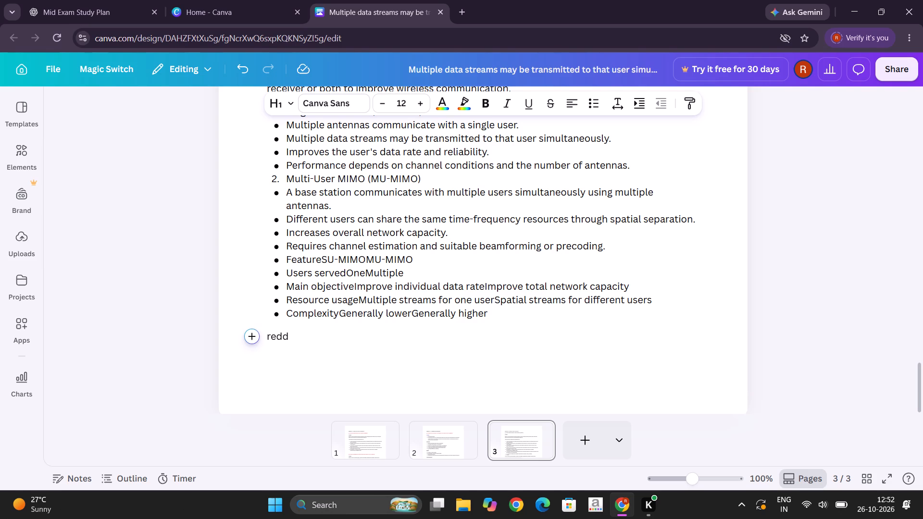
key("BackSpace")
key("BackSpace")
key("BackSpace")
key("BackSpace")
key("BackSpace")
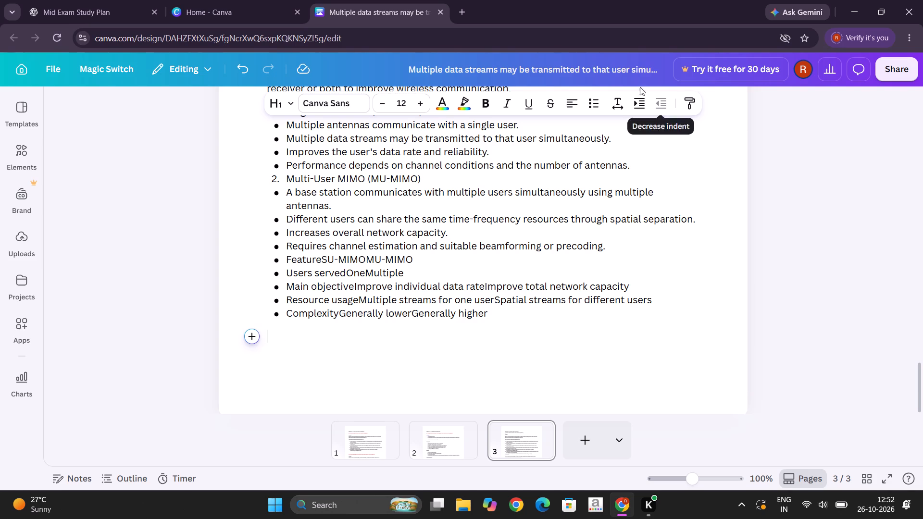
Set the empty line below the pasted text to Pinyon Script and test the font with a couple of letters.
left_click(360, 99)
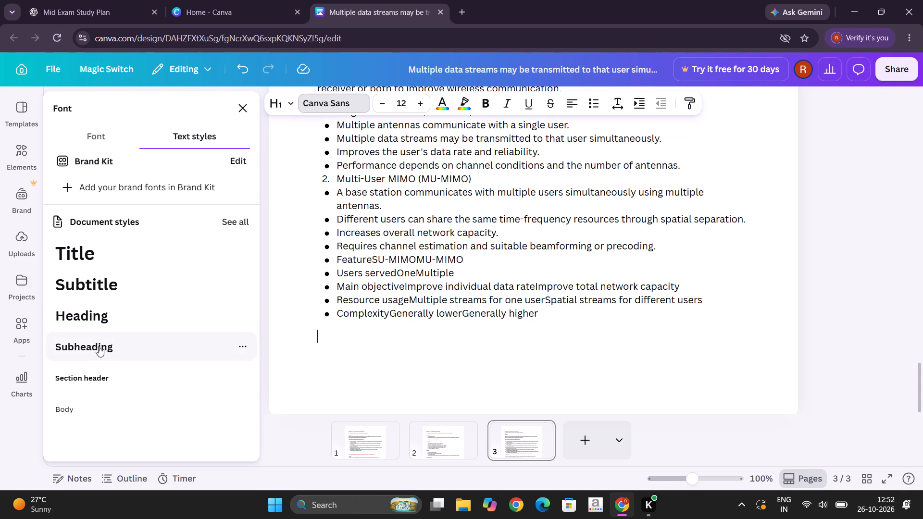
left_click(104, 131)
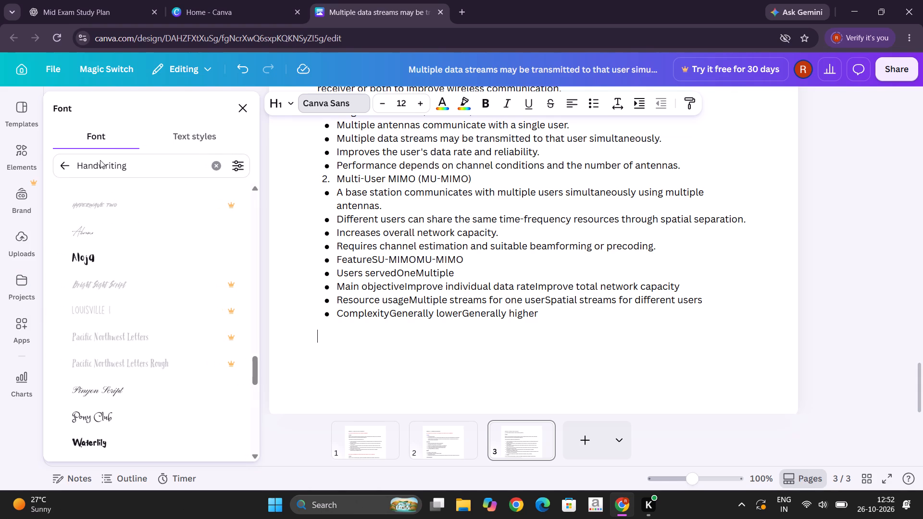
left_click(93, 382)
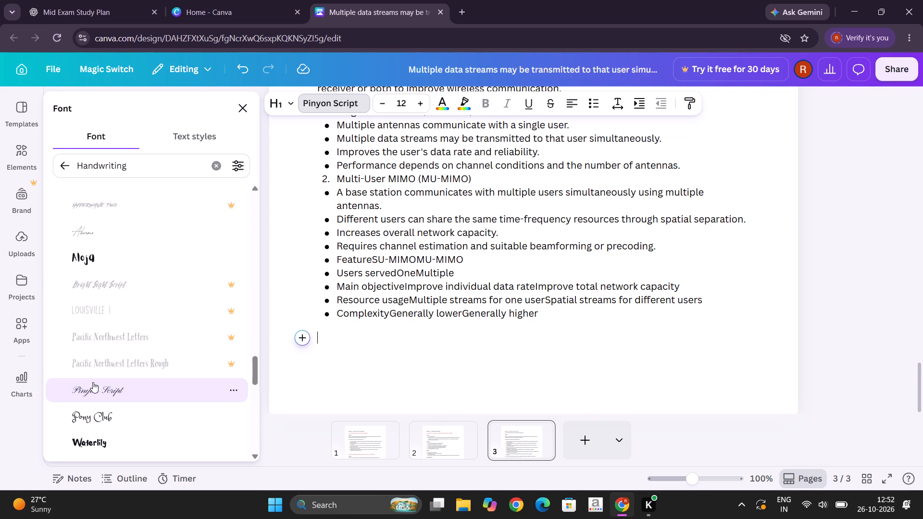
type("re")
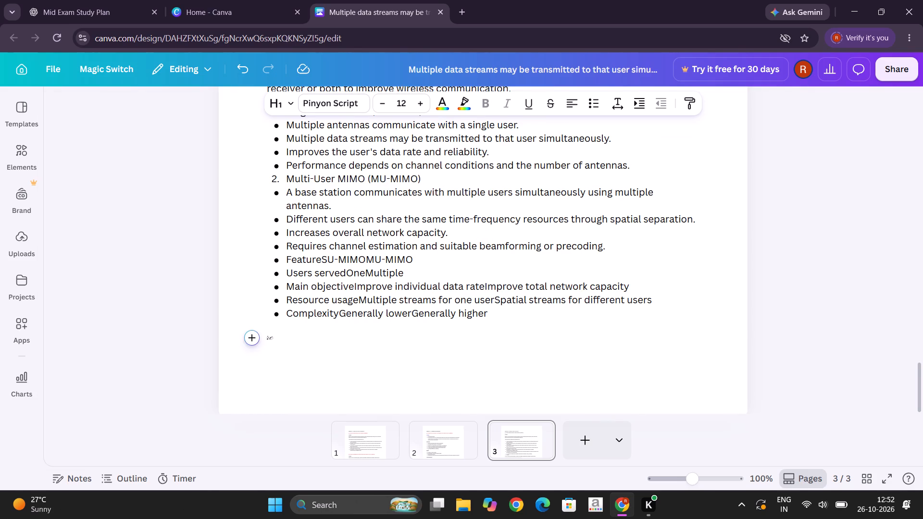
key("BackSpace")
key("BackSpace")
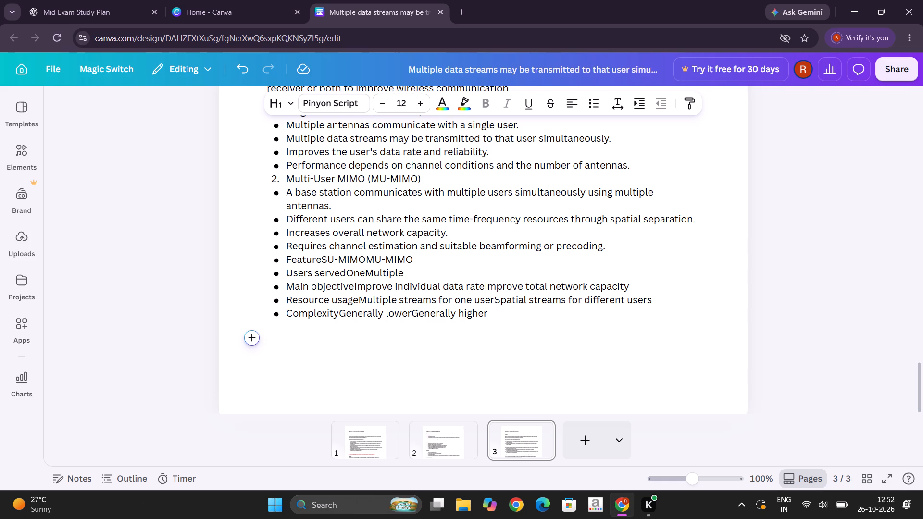
scroll(361, 234, "up", 8)
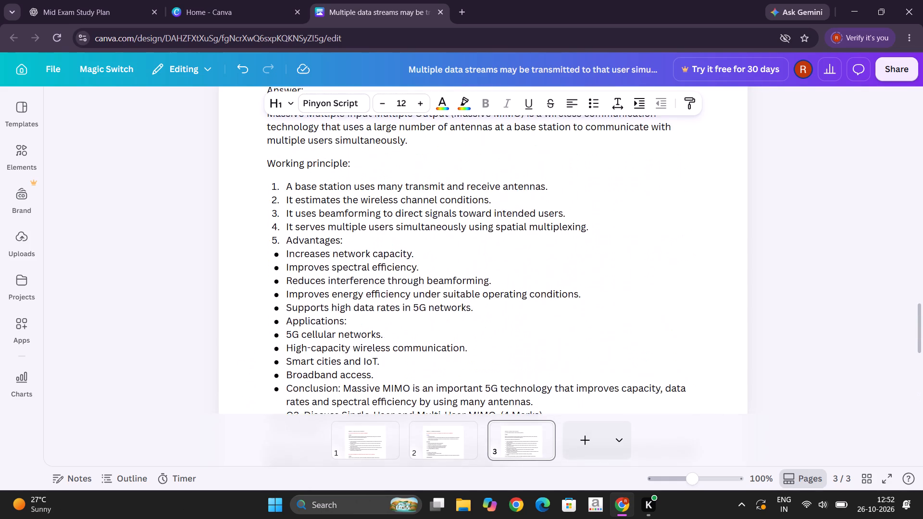
scroll(361, 234, "up", 12)
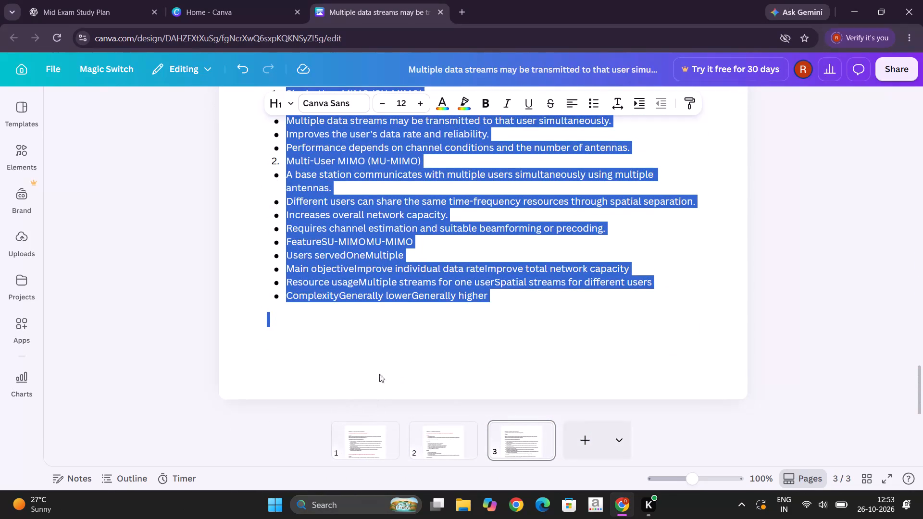
left_click_drag(379, 374, 385, 365)
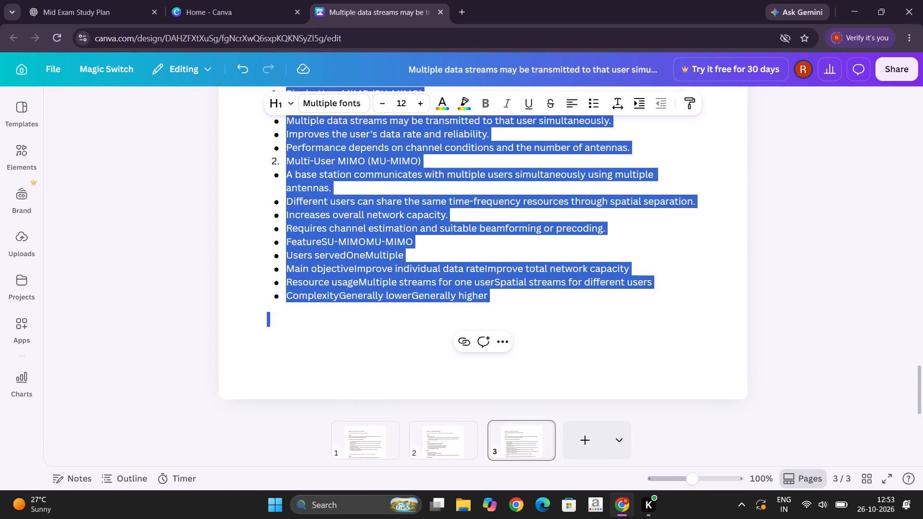
left_click(339, 109)
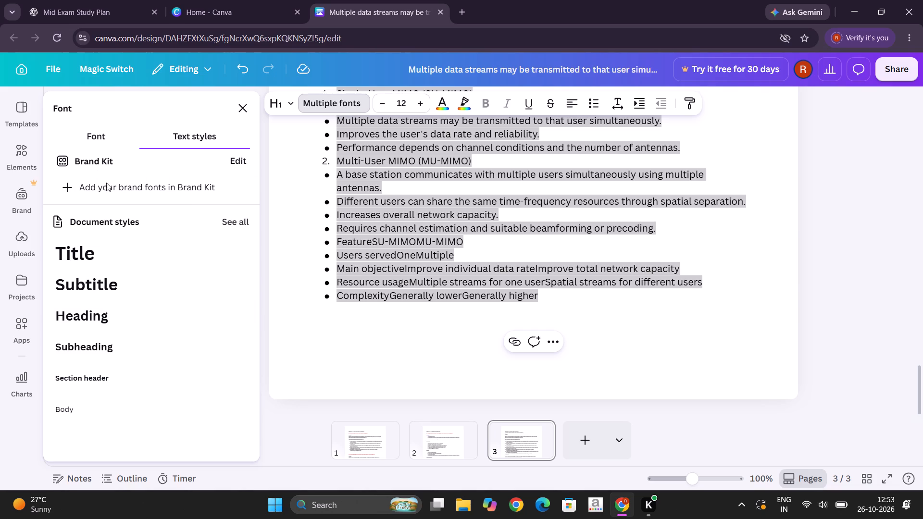
scroll(97, 327, "down", 2)
left_click(102, 128)
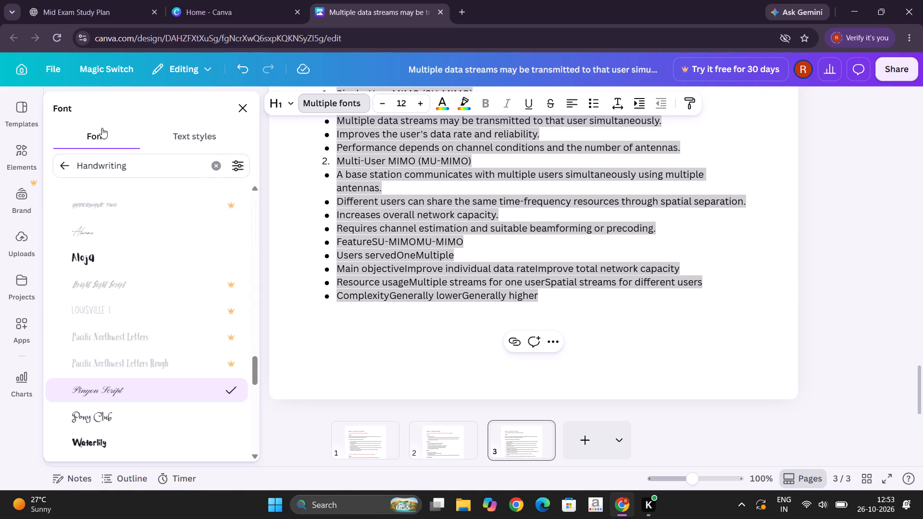
left_click(92, 386)
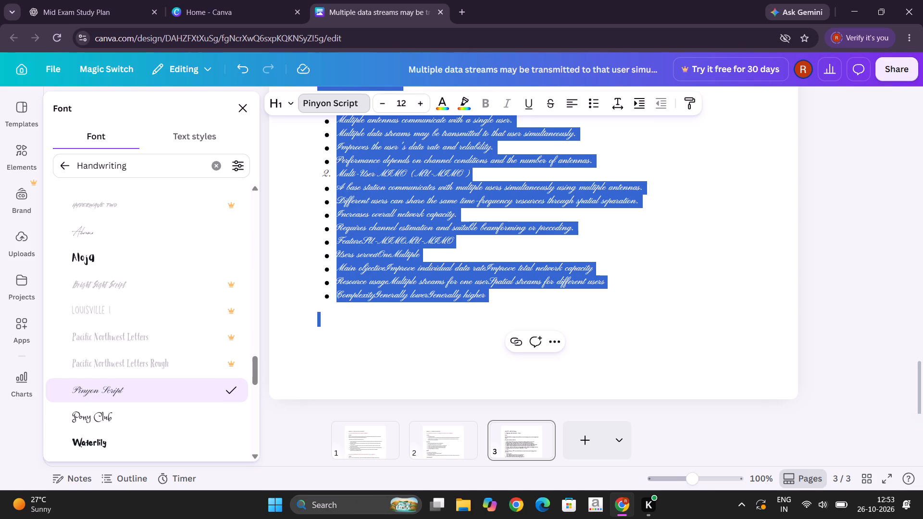
Set the font size of all the text on page 3 to 14.
left_click(421, 105)
left_click(421, 105)
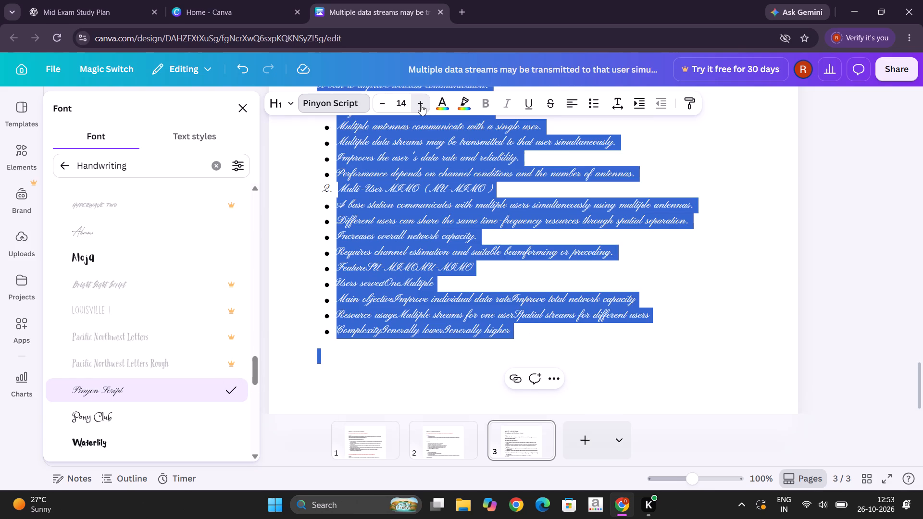
left_click(354, 369)
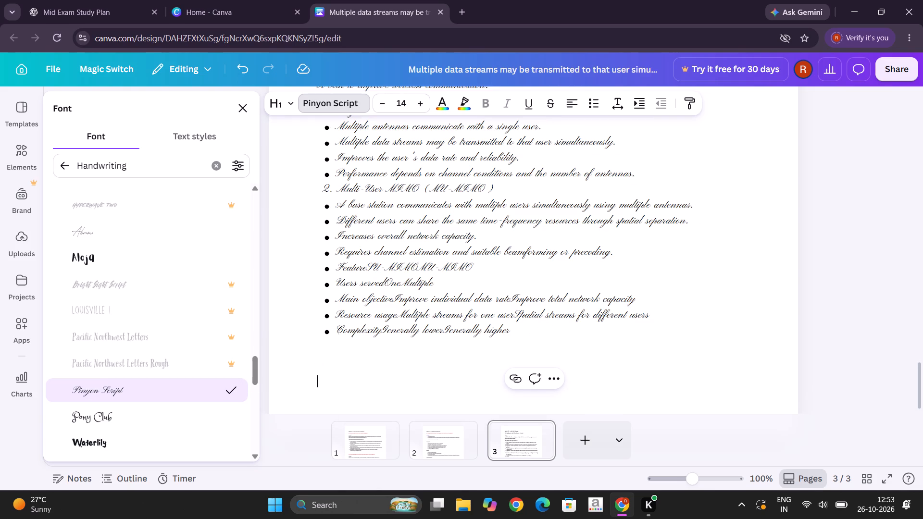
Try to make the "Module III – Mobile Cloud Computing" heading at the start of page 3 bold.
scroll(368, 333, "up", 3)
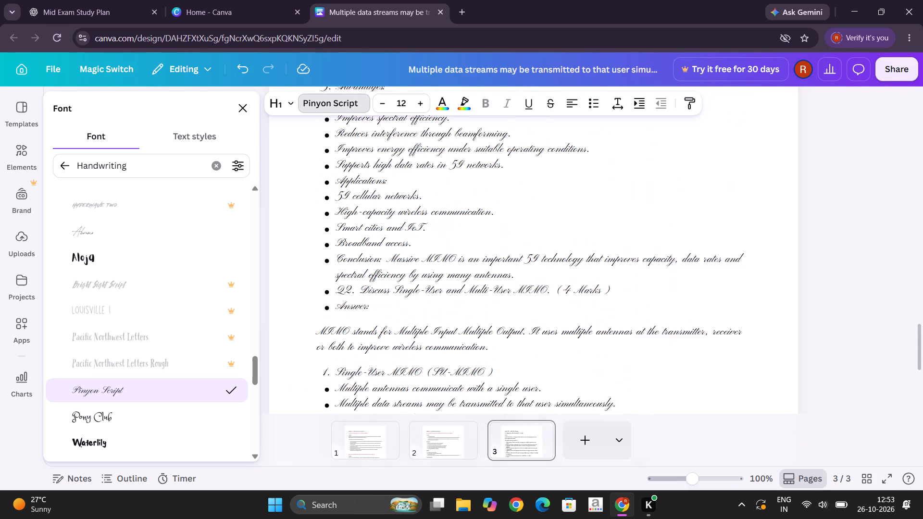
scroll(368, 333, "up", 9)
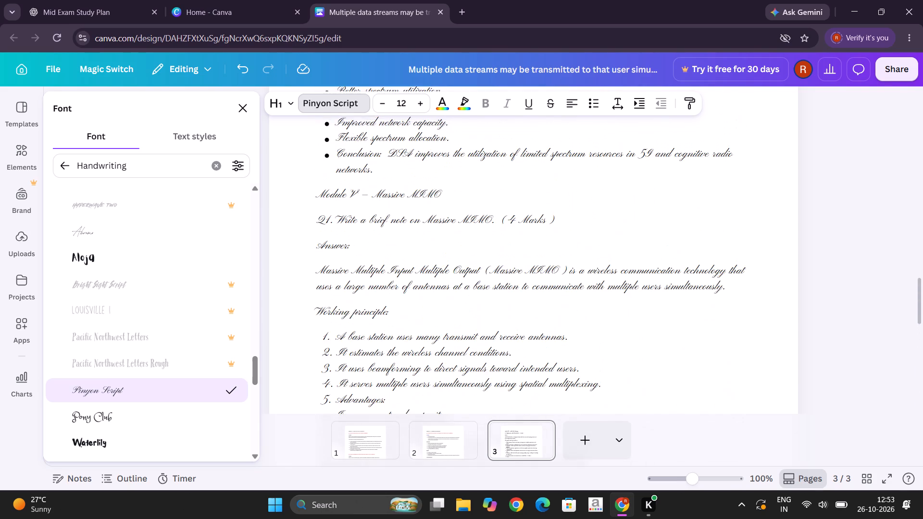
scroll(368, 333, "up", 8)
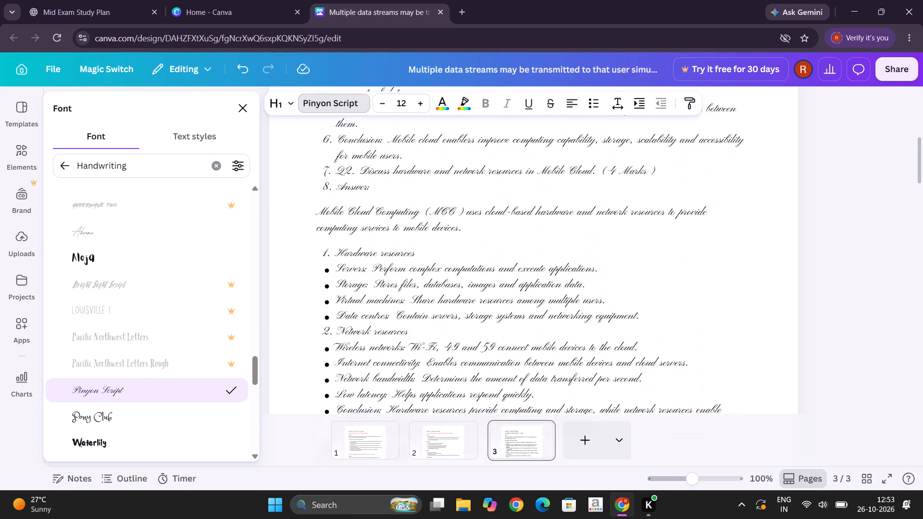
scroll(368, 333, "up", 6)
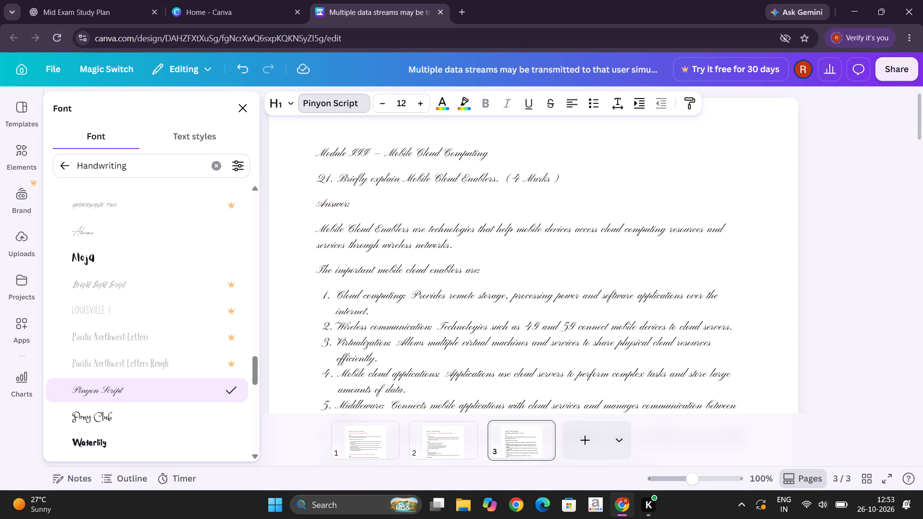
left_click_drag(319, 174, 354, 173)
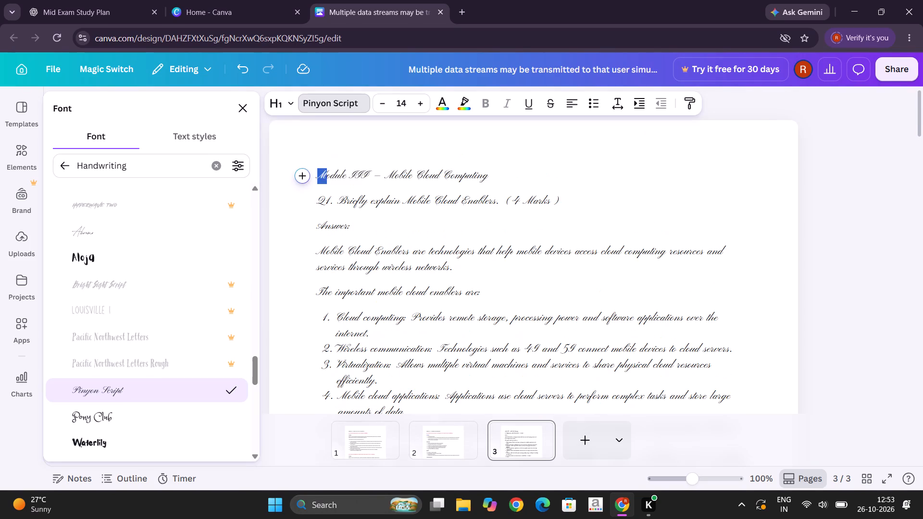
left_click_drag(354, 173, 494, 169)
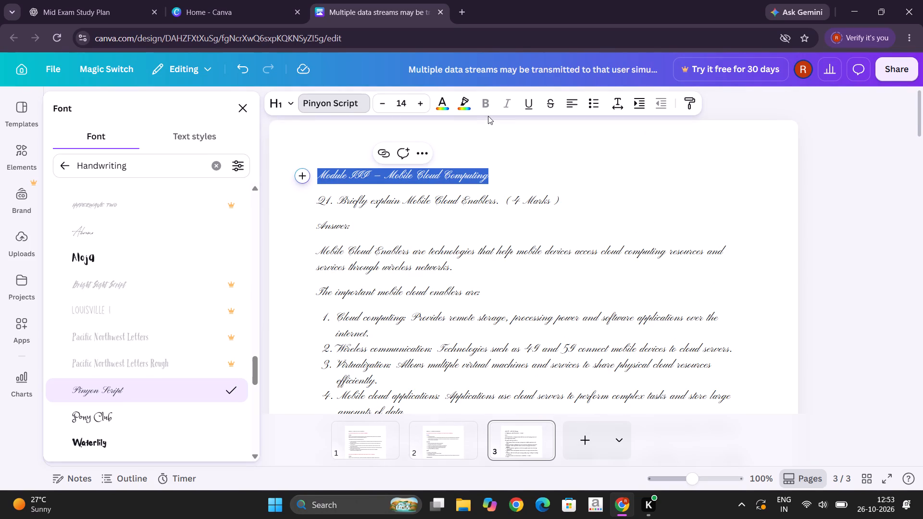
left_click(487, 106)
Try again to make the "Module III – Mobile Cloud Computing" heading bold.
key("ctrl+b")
Set the "Module III – Mobile Cloud Computing" heading to size 18 and colour it solid red.
triple_click(421, 106)
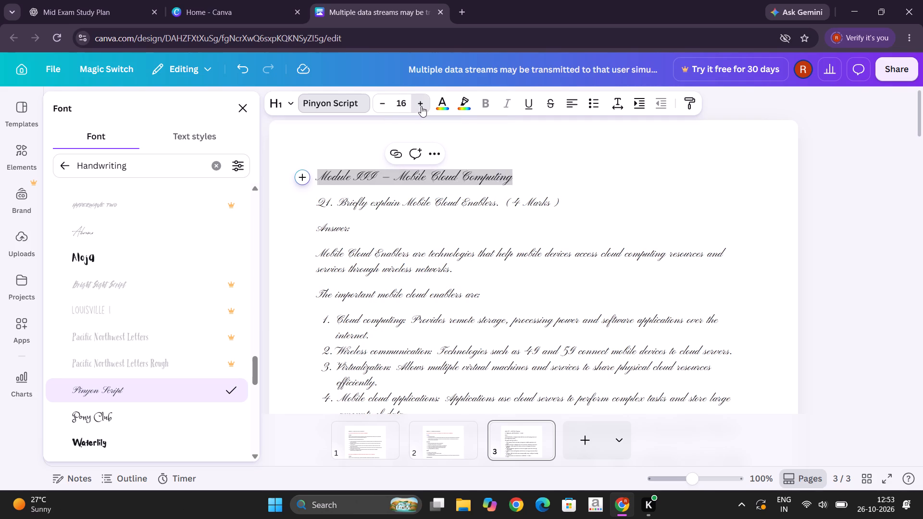
left_click(421, 106)
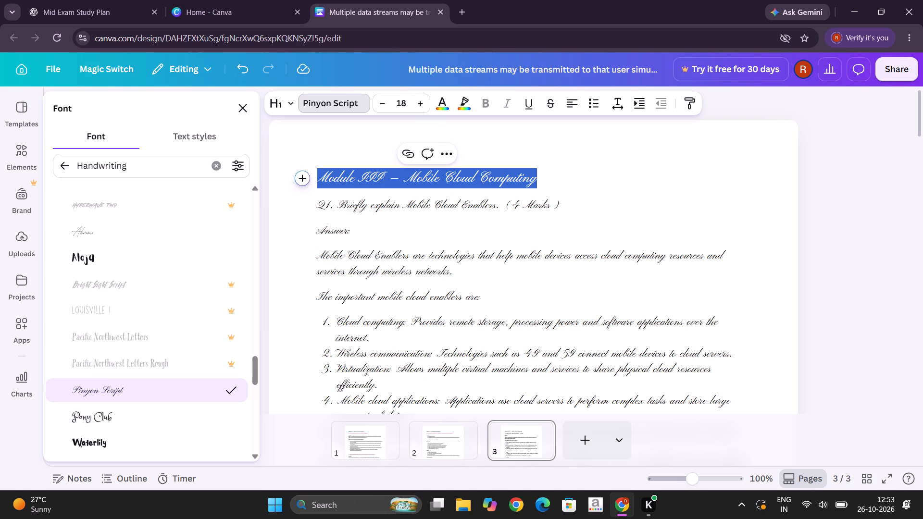
left_click(444, 105)
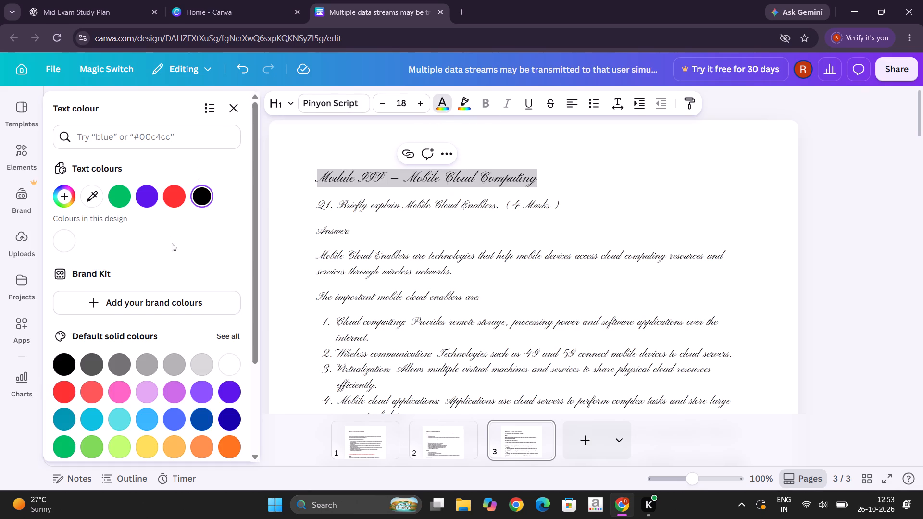
left_click(62, 395)
left_click(613, 179)
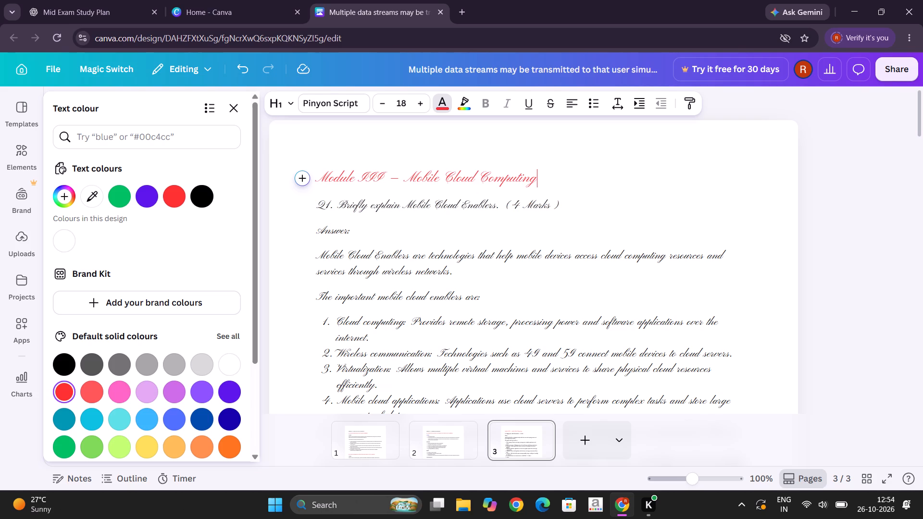
Apply the red-to-orange gradient text colour to the "Q1. Briefly explain Mobile Cloud Enablers. (4 Marks)" question.
left_click_drag(317, 205, 580, 199)
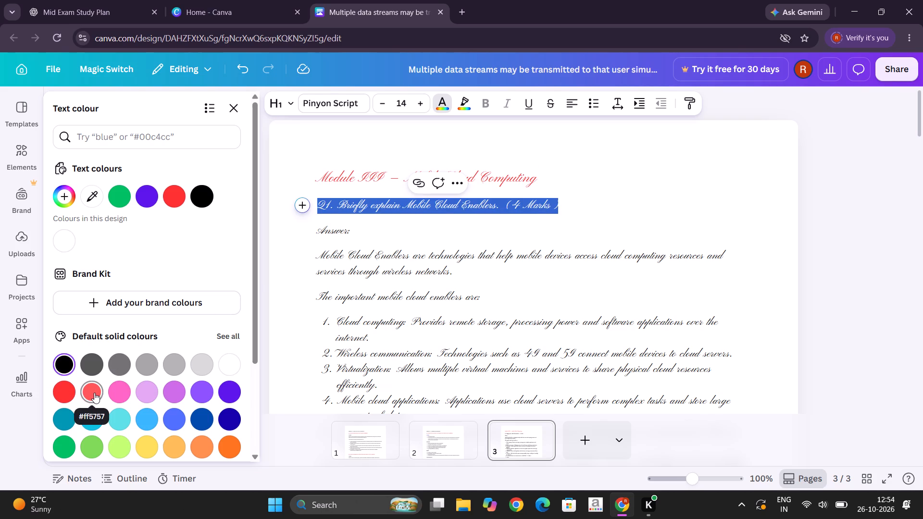
scroll(201, 423, "down", 1)
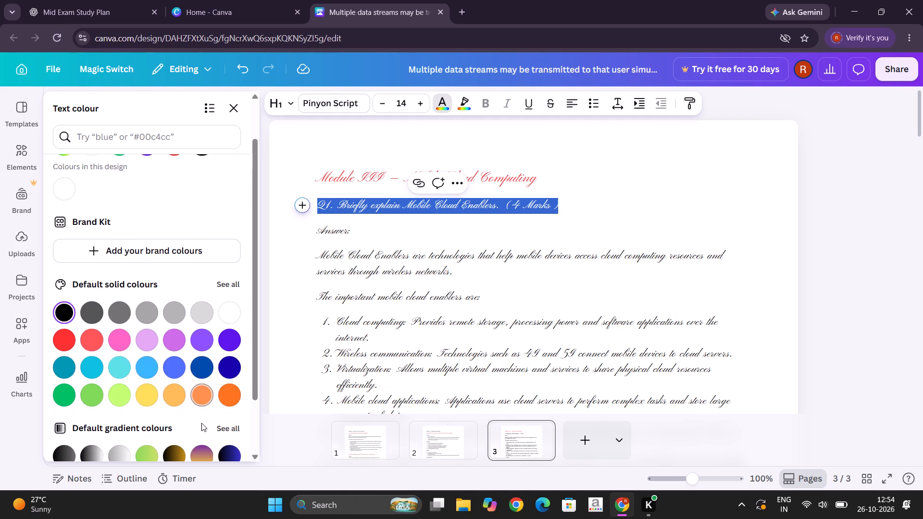
scroll(201, 423, "down", 2)
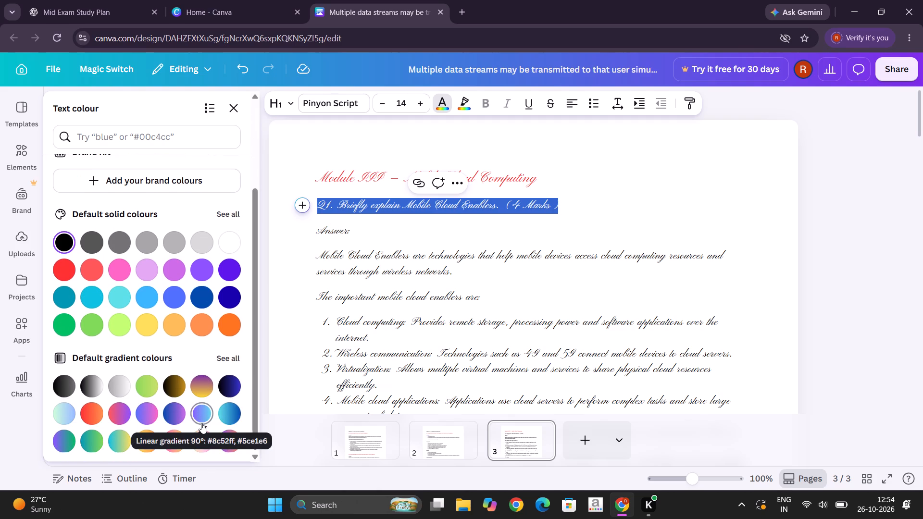
left_click(92, 414)
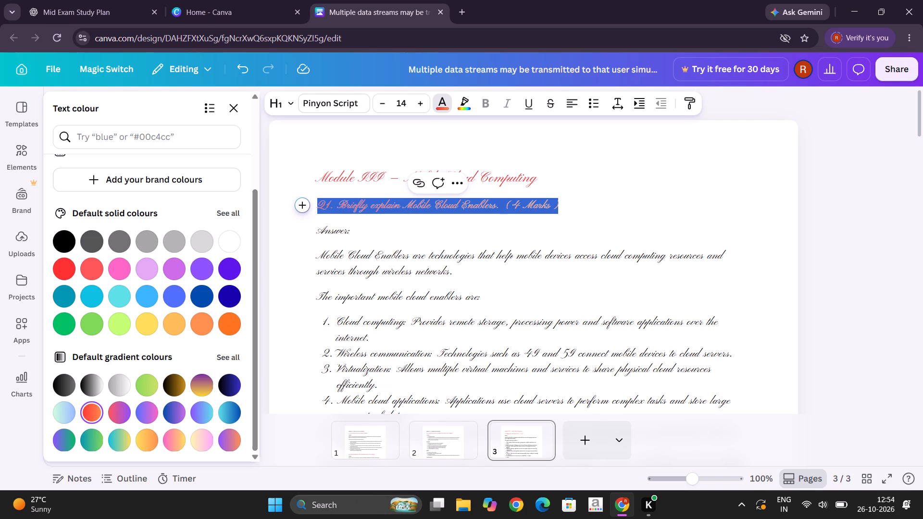
Underline the "Answer:" label under Q1 and the line "The important mobile cloud enablers are:".
left_click_drag(315, 231, 363, 228)
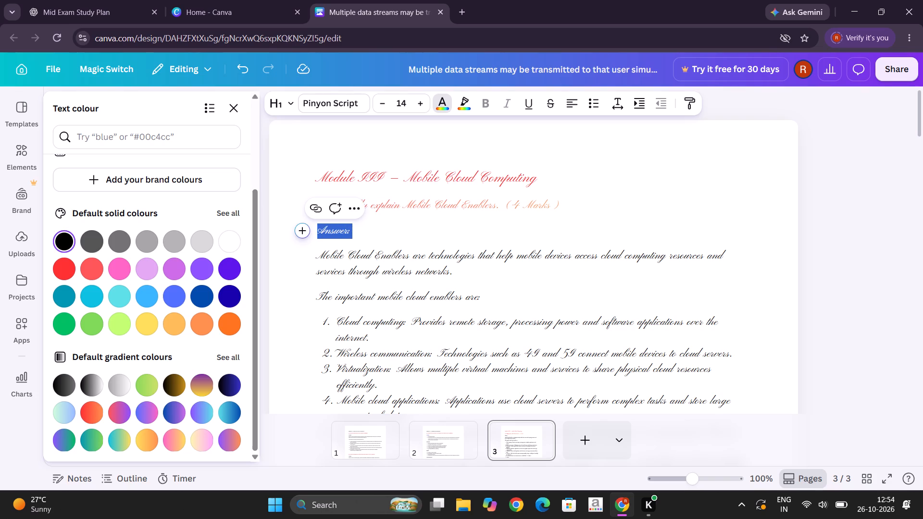
left_click(532, 104)
left_click_drag(318, 296, 504, 281)
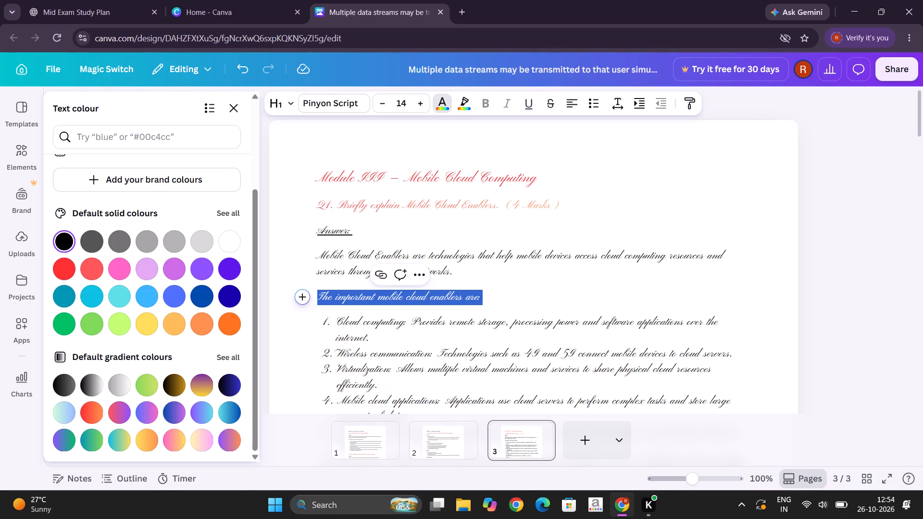
left_click(529, 111)
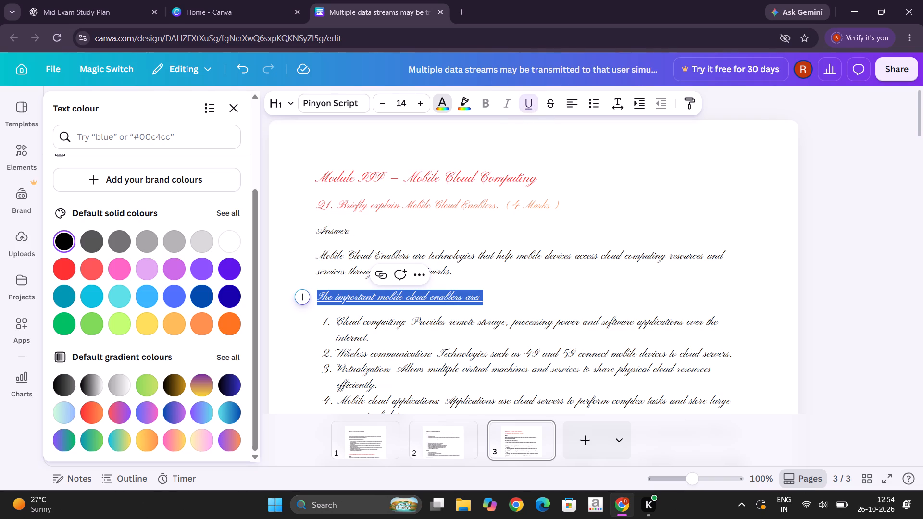
Underline the lead terms "Cloud computing", "Wireless communication:" and "Virtualization" in the first three numbered items of the Q1 answer.
scroll(486, 222, "down", 2)
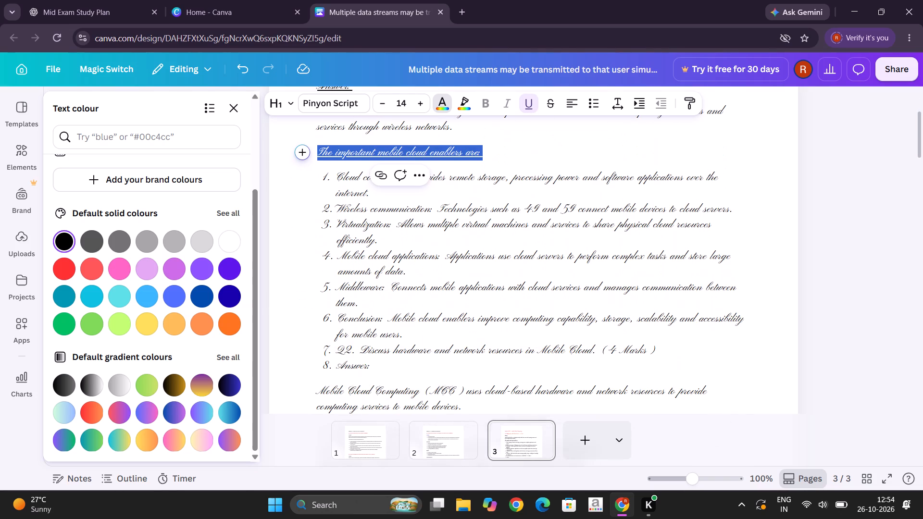
left_click(299, 277)
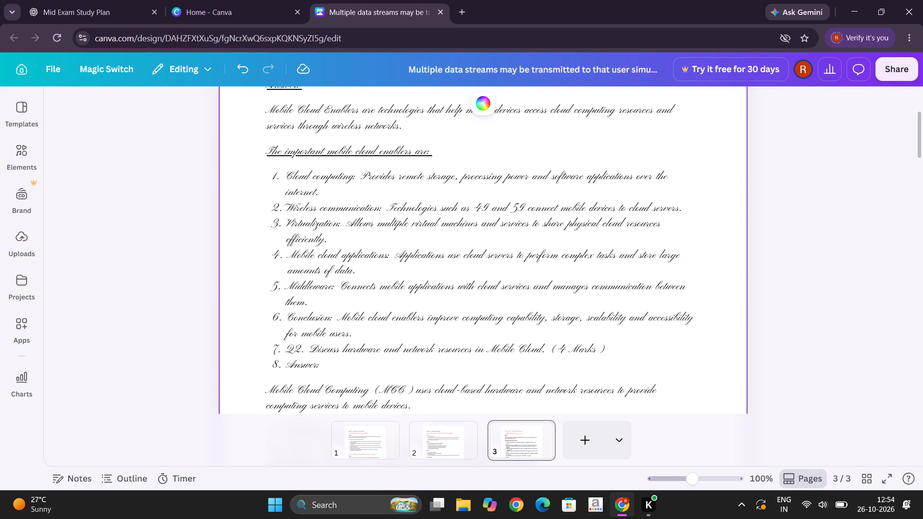
left_click_drag(283, 177, 354, 175)
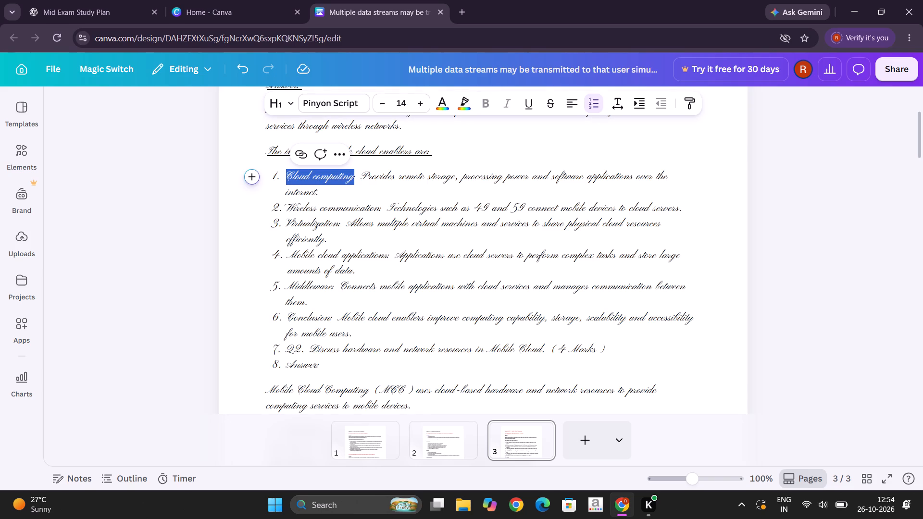
key("ctrl+u")
left_click_drag(286, 204, 386, 203)
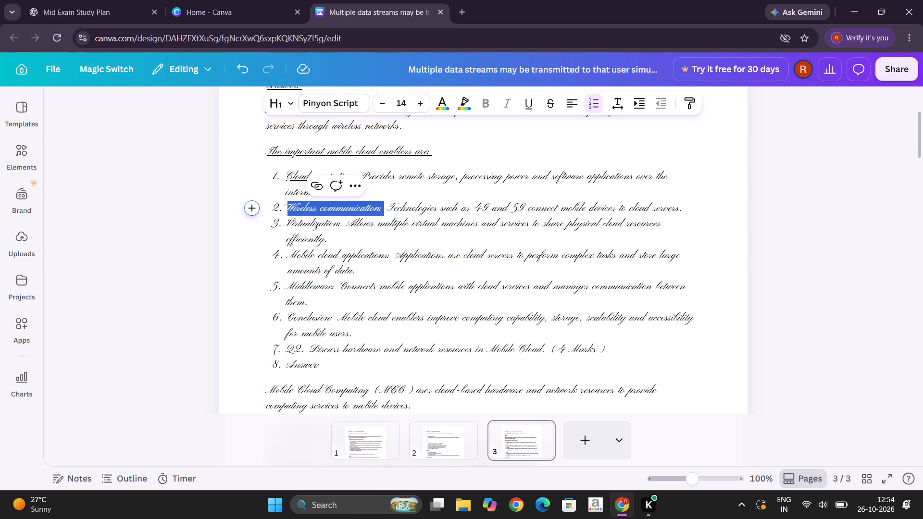
key("ctrl+u")
left_click_drag(285, 224, 337, 222)
key("ctrl+u")
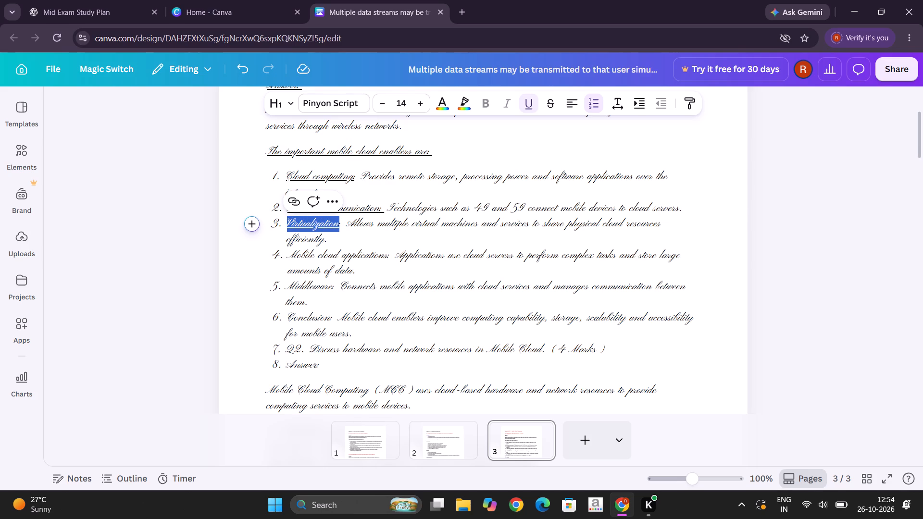
Underline the lead terms "Mobile cloud applications", "Middleware:" and "Conclusion" in numbered items 4 to 6 of the Q1 answer.
left_click_drag(289, 258, 390, 256)
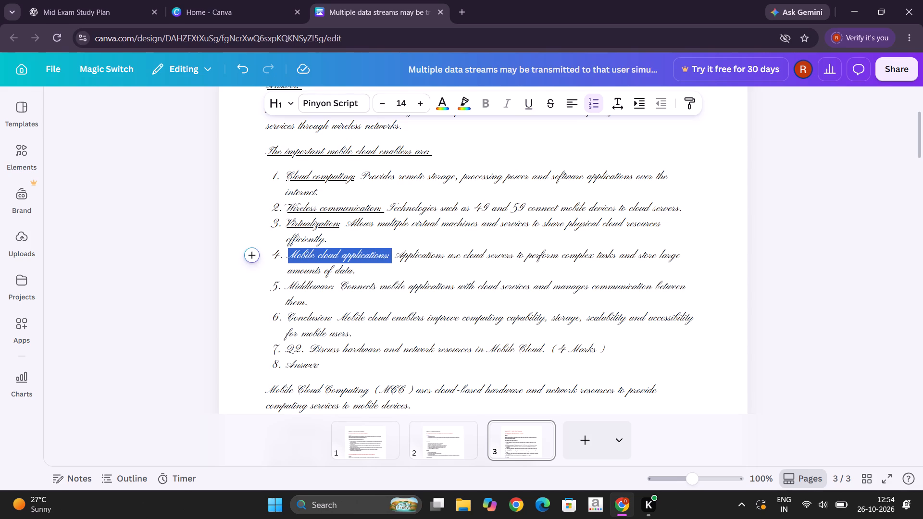
left_click_drag(390, 256, 389, 256)
key("ctrl+u")
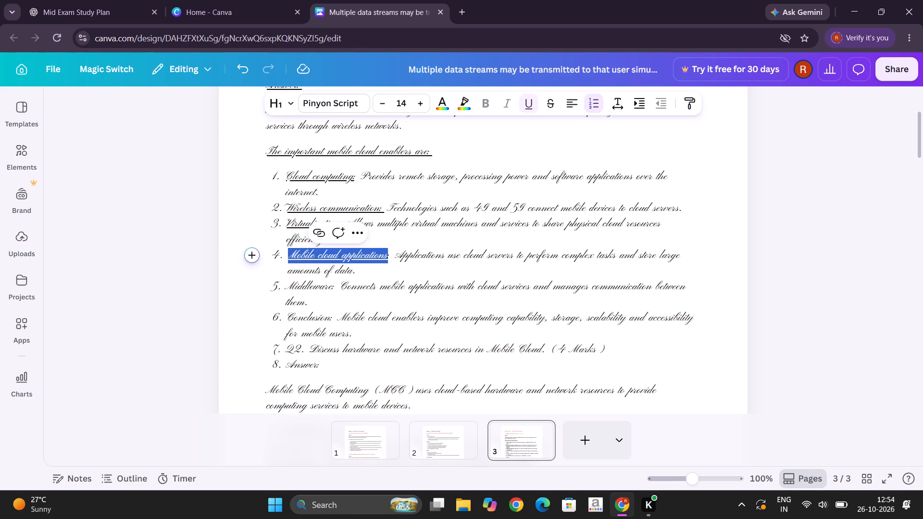
left_click_drag(287, 285, 336, 285)
key("ctrl+u")
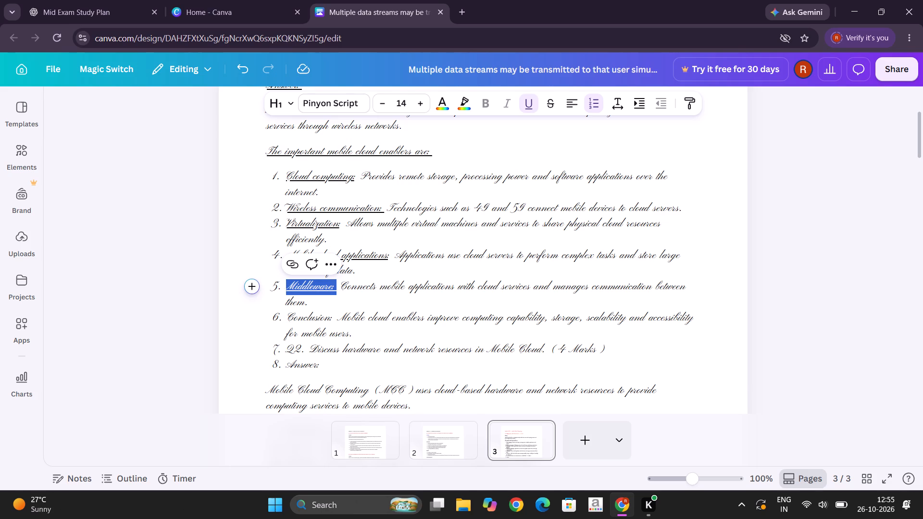
left_click_drag(284, 317, 329, 320)
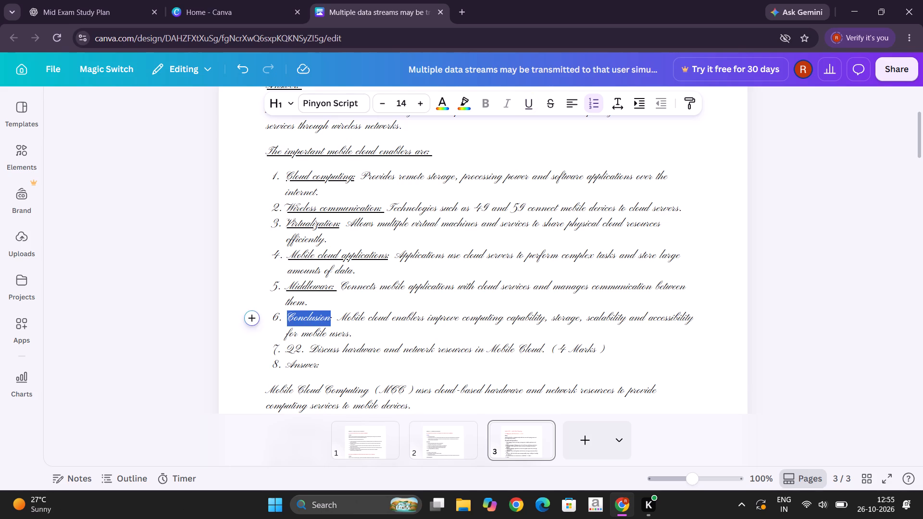
left_click_drag(329, 320, 332, 320)
key("ctrl+u")
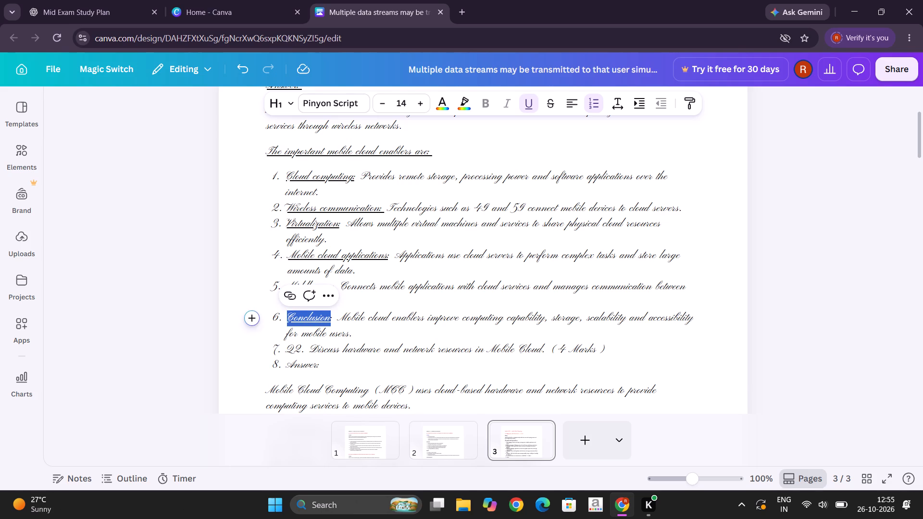
Remove the list numbering from the Module III Q2 question and the "Answer:" line beneath it.
left_click(282, 350)
key("BackSpace")
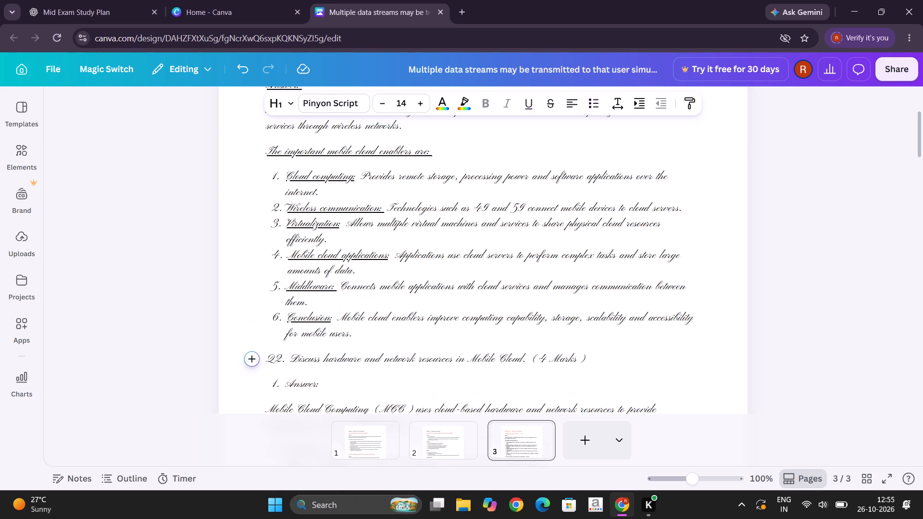
left_click(277, 383)
key("BackSpace")
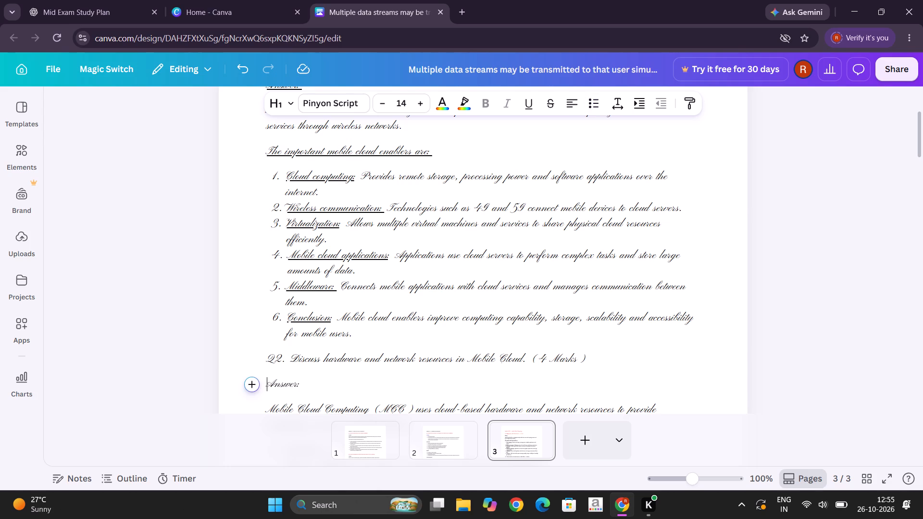
left_click_drag(265, 359, 557, 369)
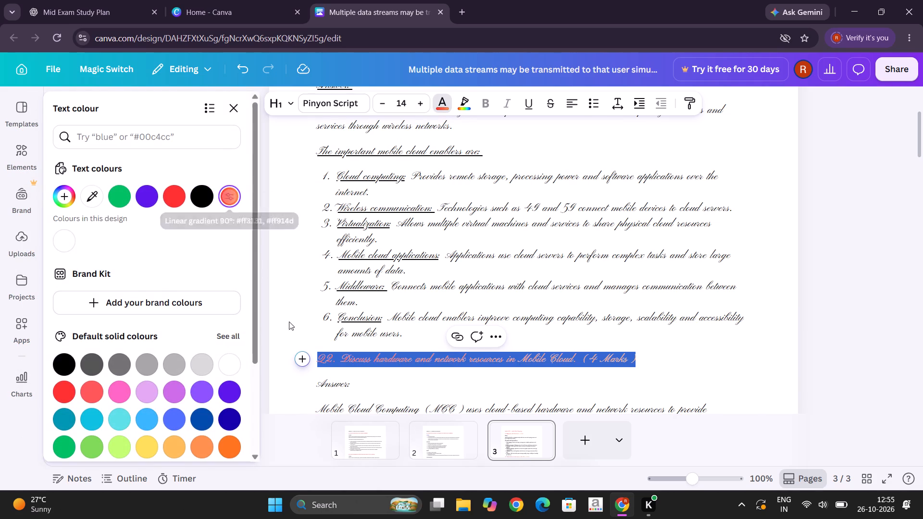
Underline the "Answer" label below the Module III Q2 question.
left_click_drag(317, 385, 347, 384)
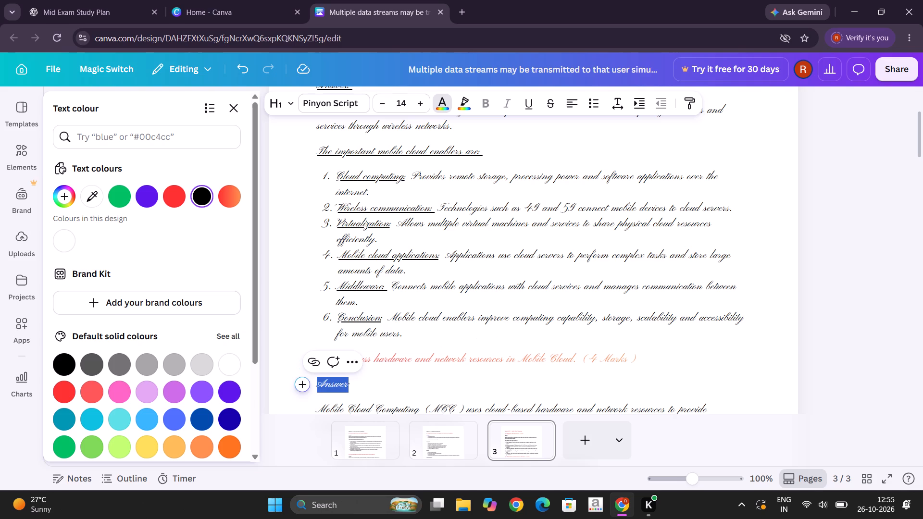
key("ctrl+u")
Underline the "Hardware resources" and "Network resources" subheadings in the Module III Q2 answer.
scroll(408, 367, "down", 3)
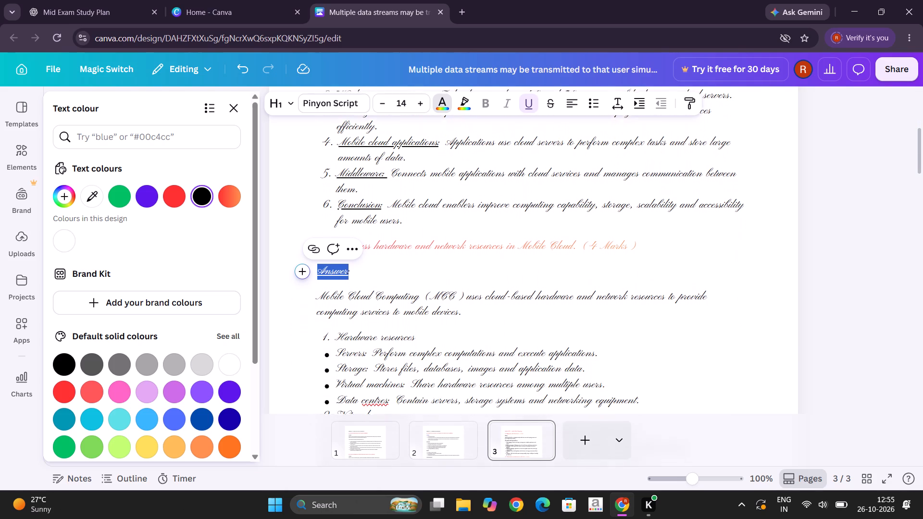
scroll(408, 367, "down", 1)
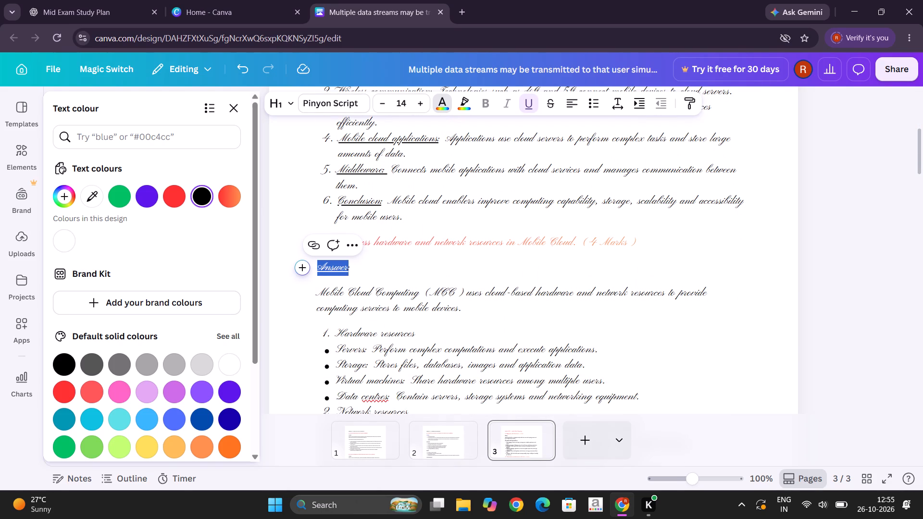
left_click_drag(322, 332, 420, 333)
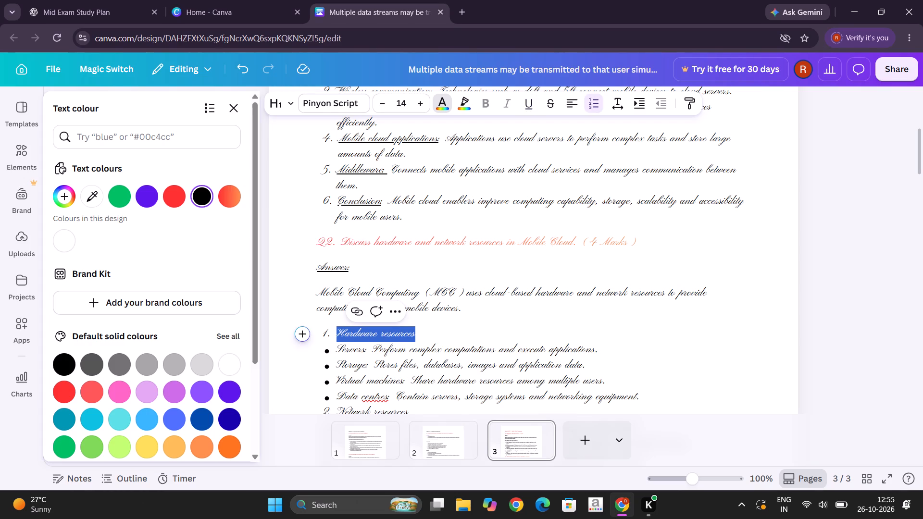
key("ctrl+u")
scroll(399, 343, "down", 2)
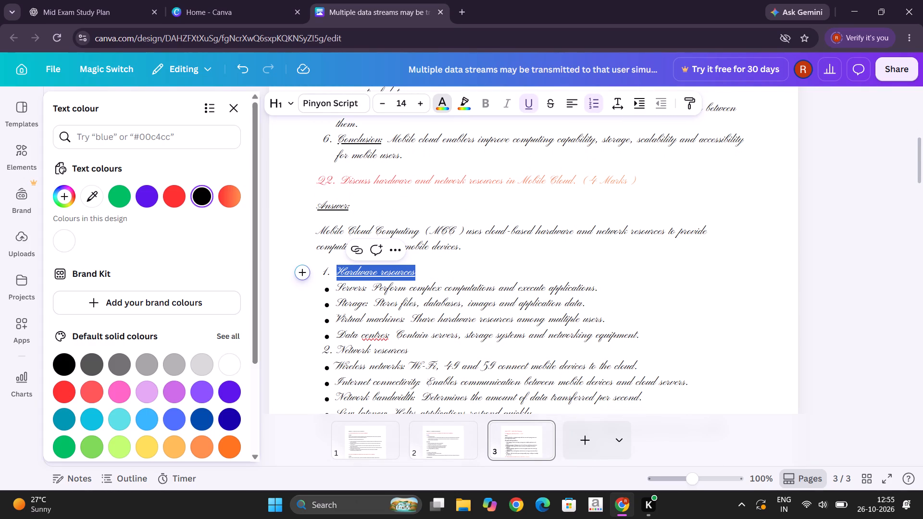
left_click_drag(320, 348, 393, 351)
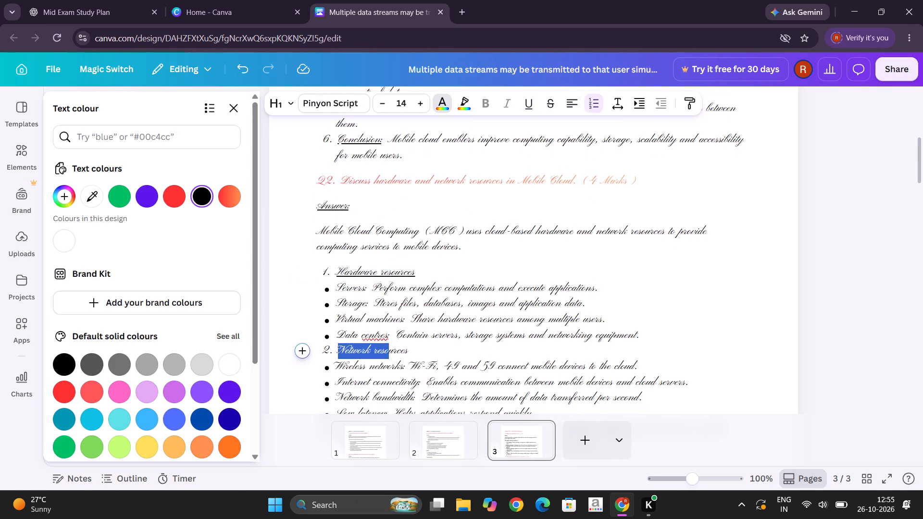
left_click_drag(393, 351, 419, 351)
key("ctrl+u")
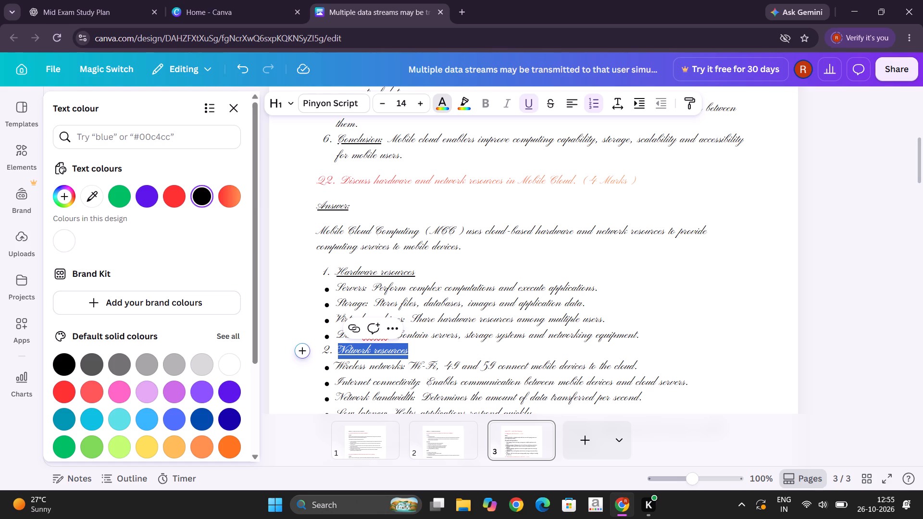
Set the "Module IV – Cognitive Radio in 5G" heading to font size 18 and colour it red.
scroll(439, 334, "down", 1)
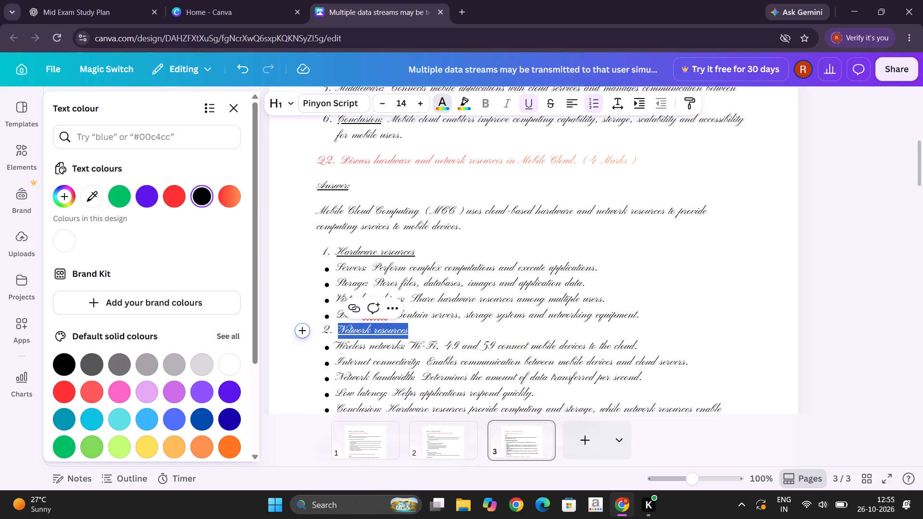
scroll(439, 334, "down", 3)
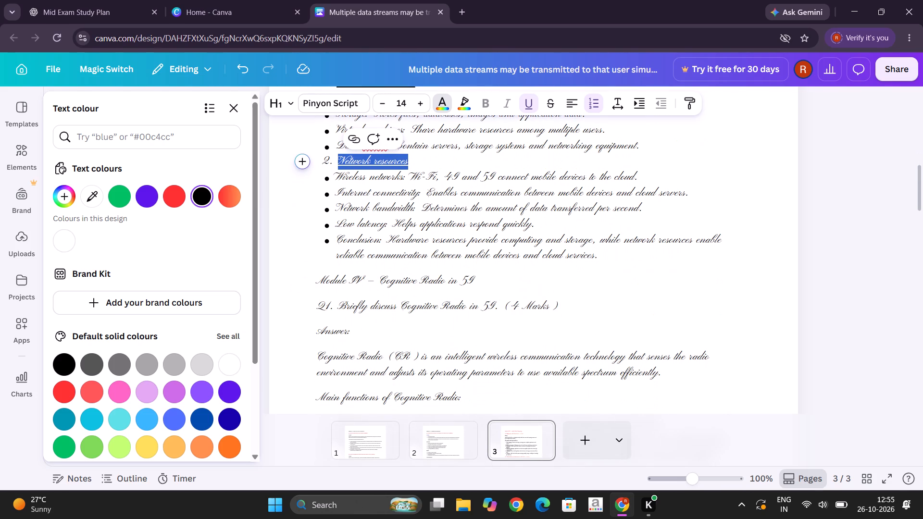
left_click_drag(318, 282, 499, 285)
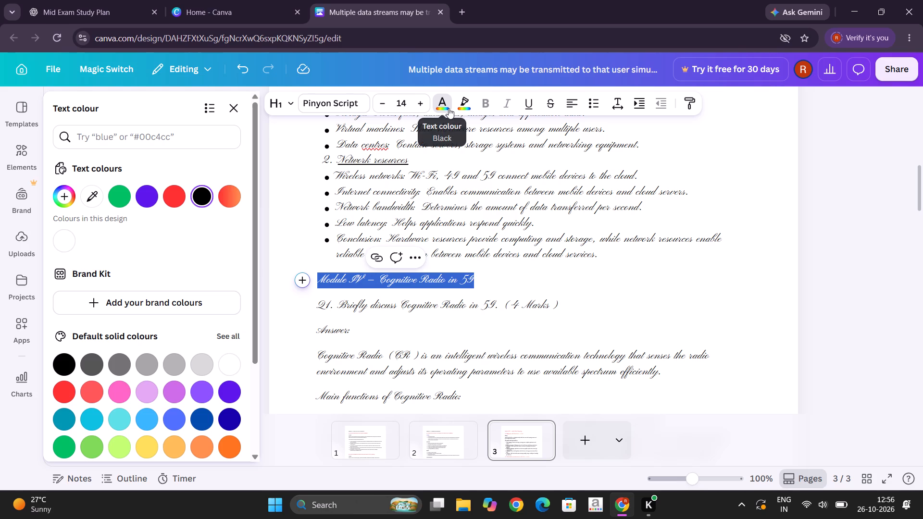
triple_click(423, 101)
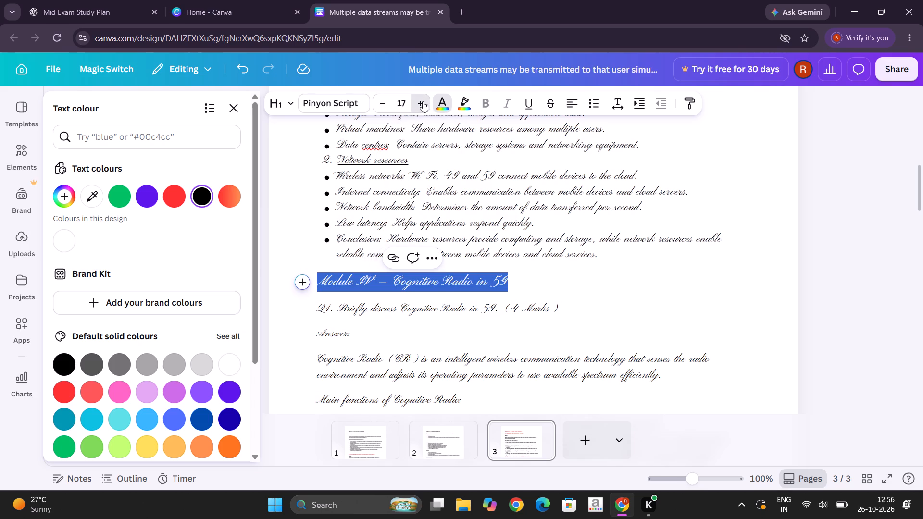
left_click(423, 101)
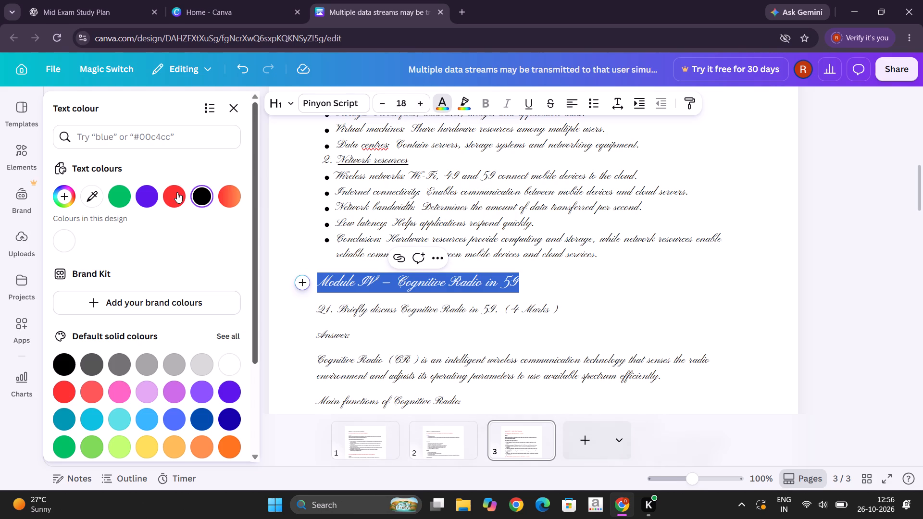
left_click(177, 196)
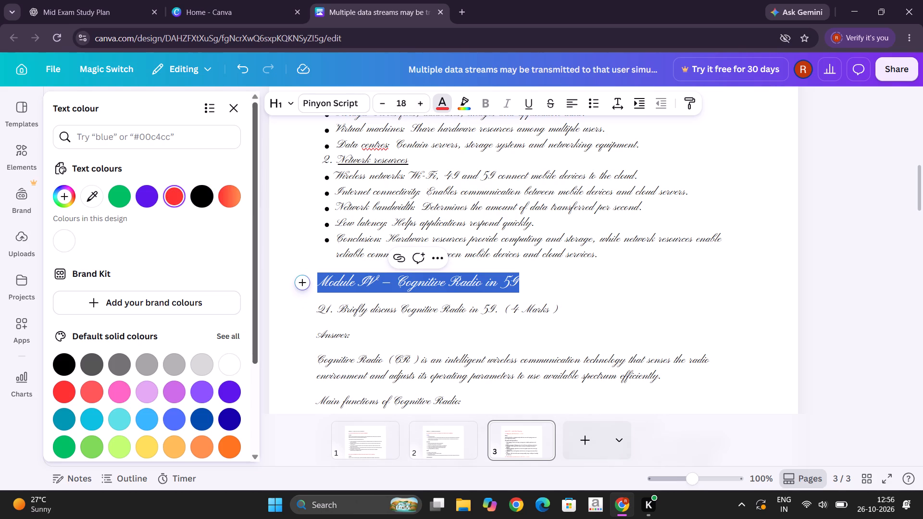
Select the Module IV question "Q1. Briefly discuss Cognitive Radio in 5G. (4 Marks)" for formatting.
left_click_drag(317, 308, 551, 318)
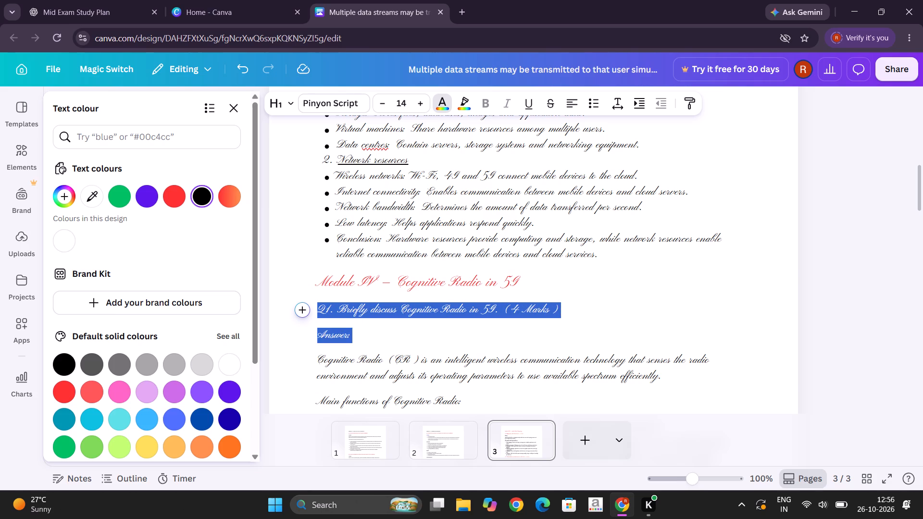
Colour the "Q1. Briefly discuss Cognitive Radio in 5G. (4 Marks)" question with the #ff3131 to #ff914d gradient.
left_click_drag(551, 318, 564, 308)
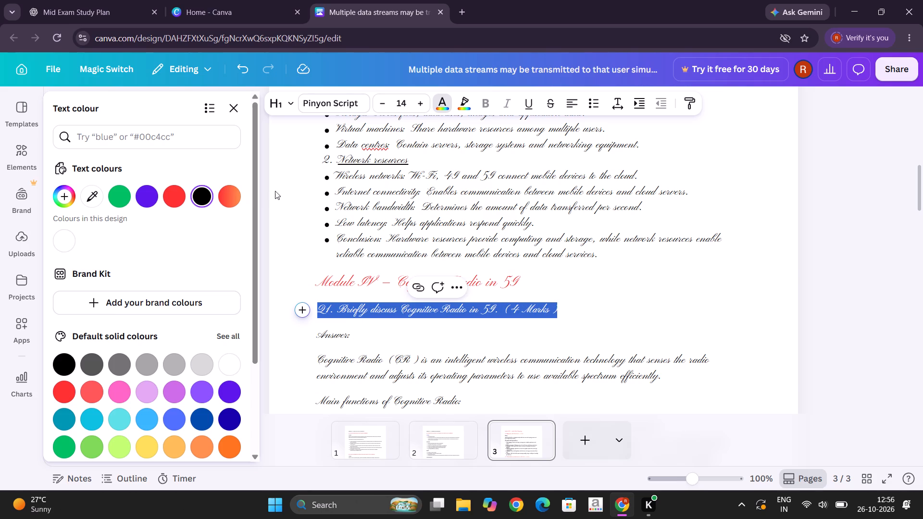
left_click(231, 196)
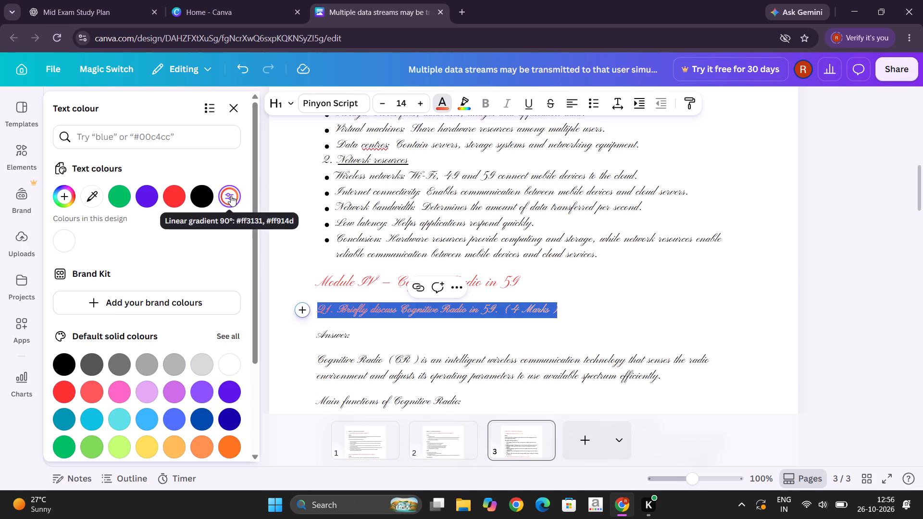
Underline the "Answer:" label and the "Main functions of Cognitive Radio:" line in the Module IV Q1 answer.
left_click_drag(314, 333, 378, 337)
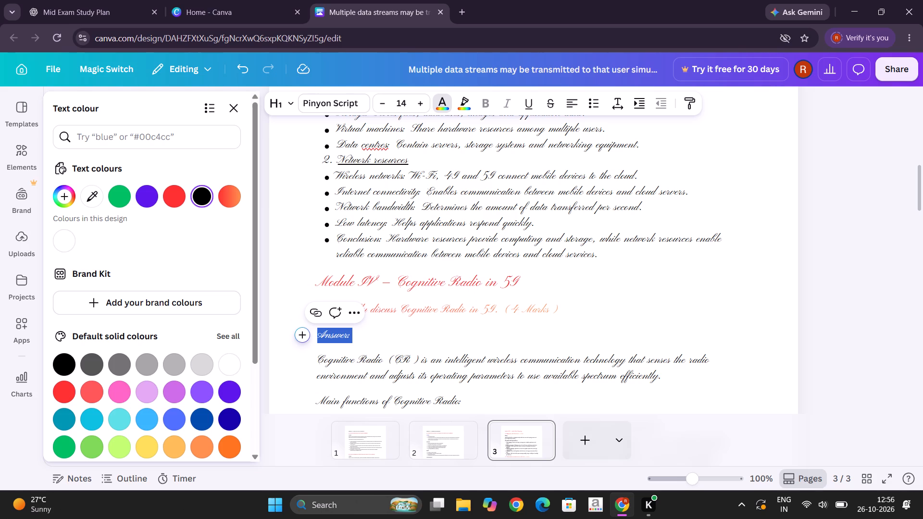
key("ctrl+u")
scroll(372, 321, "down", 2)
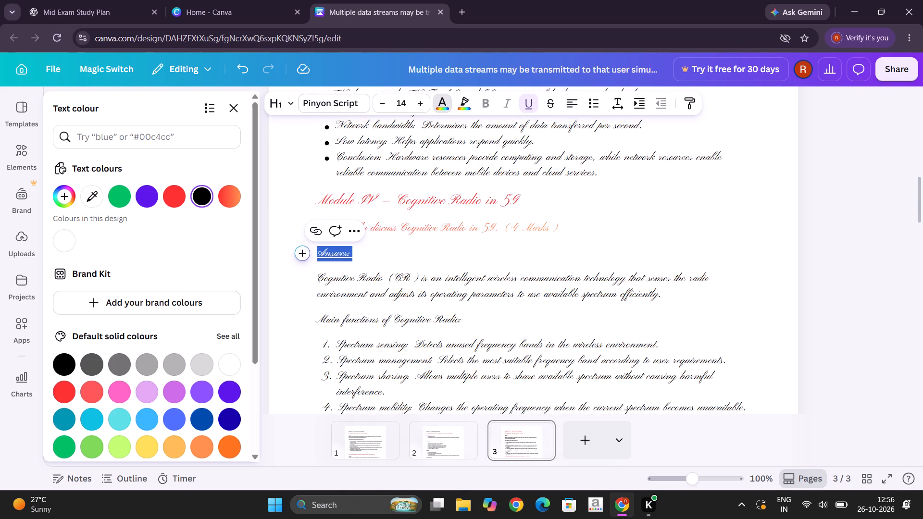
left_click_drag(320, 317, 529, 309)
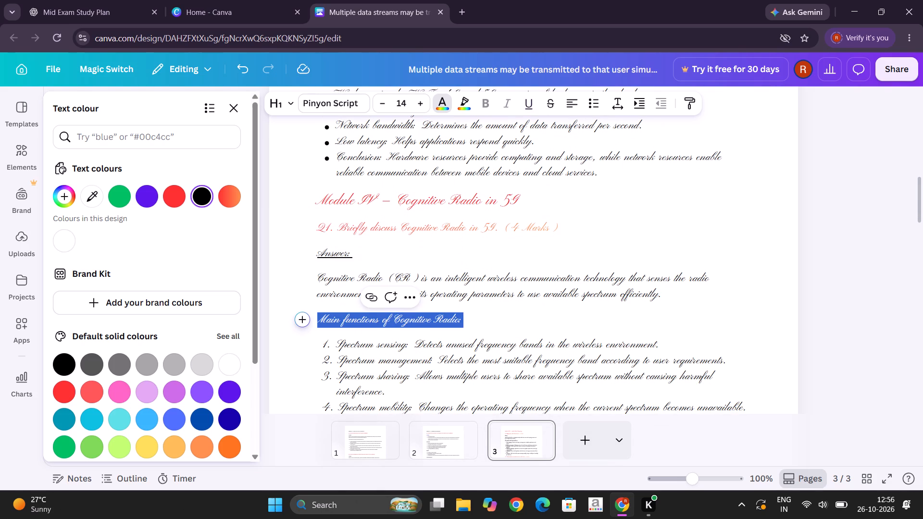
key("ctrl+u")
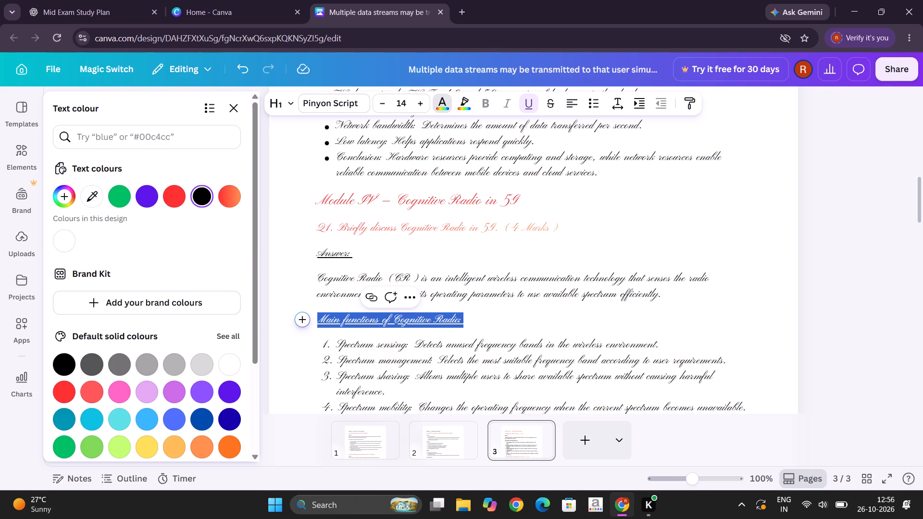
Underline the "Advantages in 5G:" line in the Module IV Q1 answer.
scroll(458, 345, "down", 2)
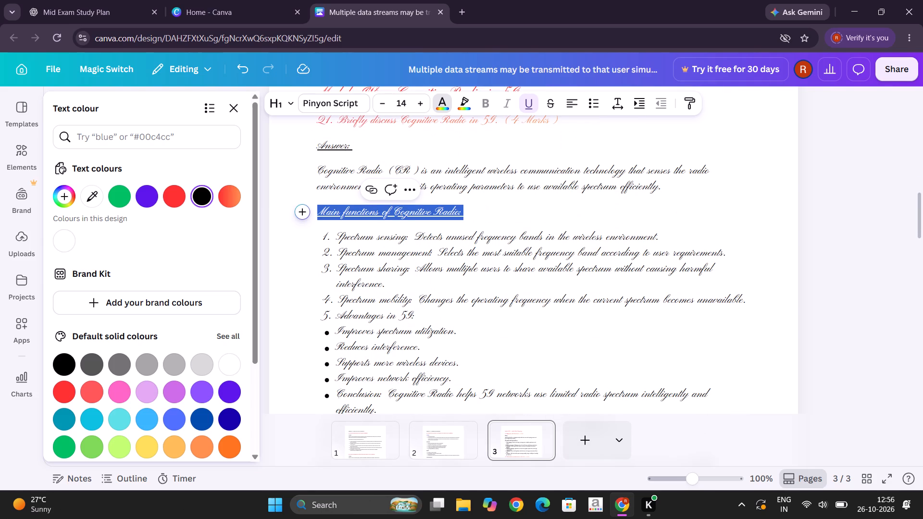
scroll(458, 345, "down", 2)
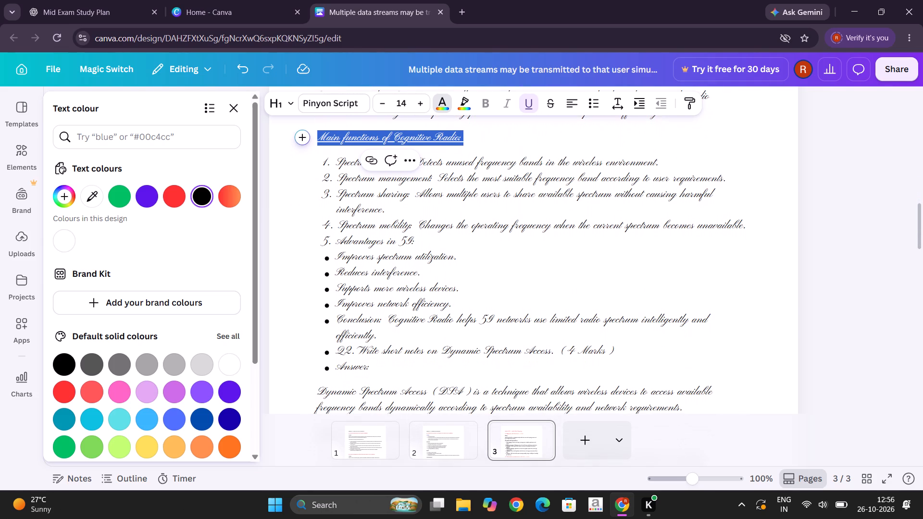
left_click_drag(335, 239, 401, 242)
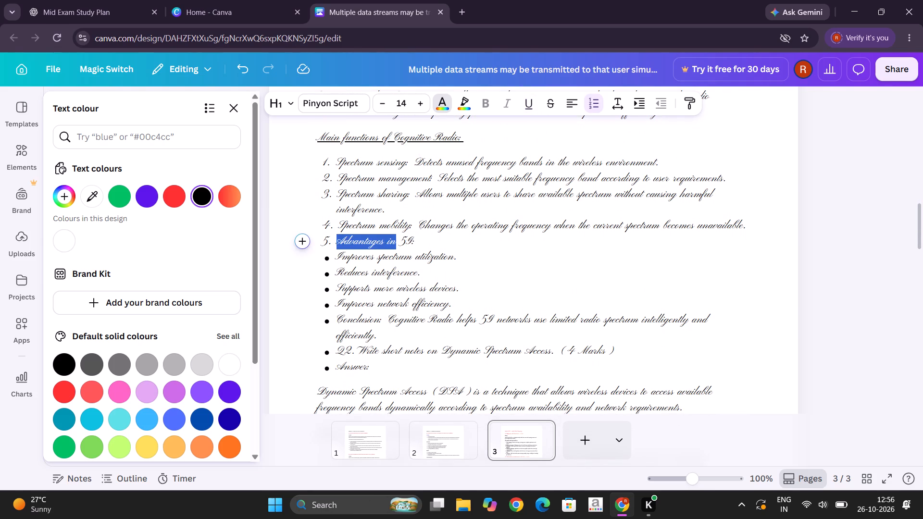
left_click_drag(401, 242, 434, 224)
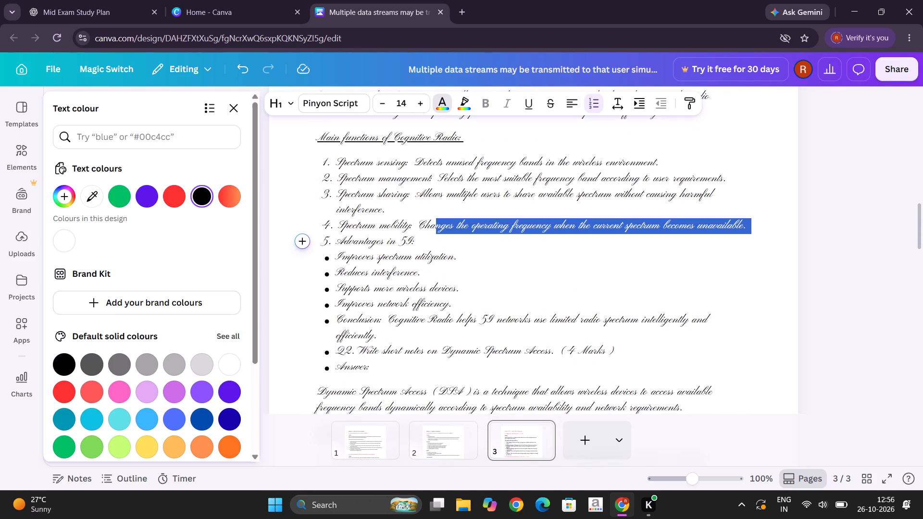
left_click_drag(479, 256, 492, 247)
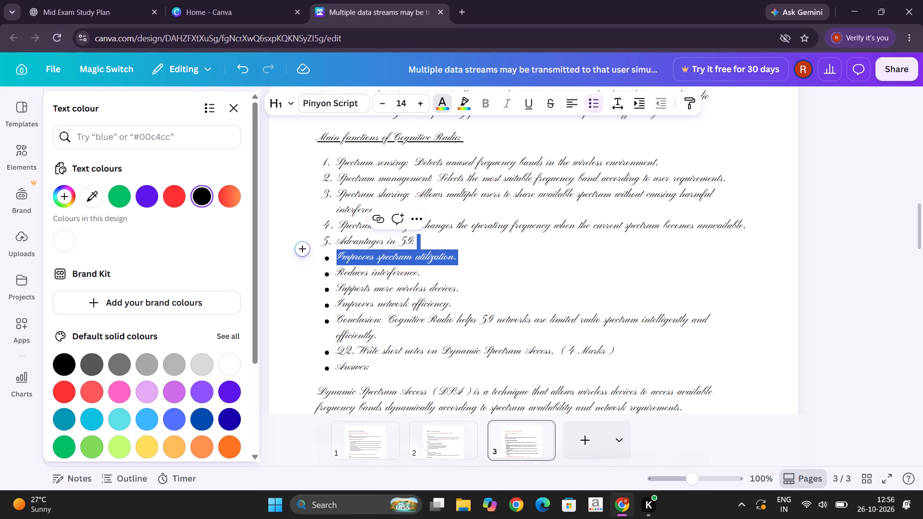
left_click_drag(492, 247, 336, 242)
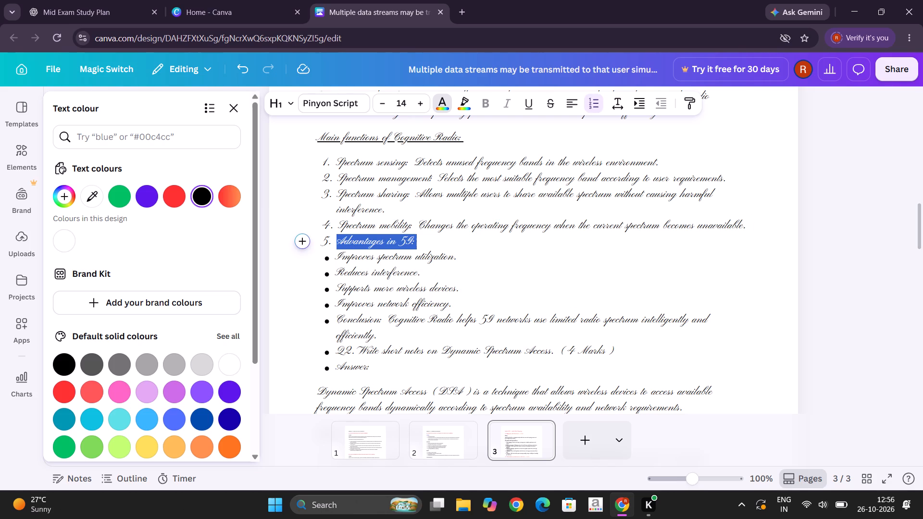
left_click_drag(336, 242, 330, 242)
key("ctrl+u")
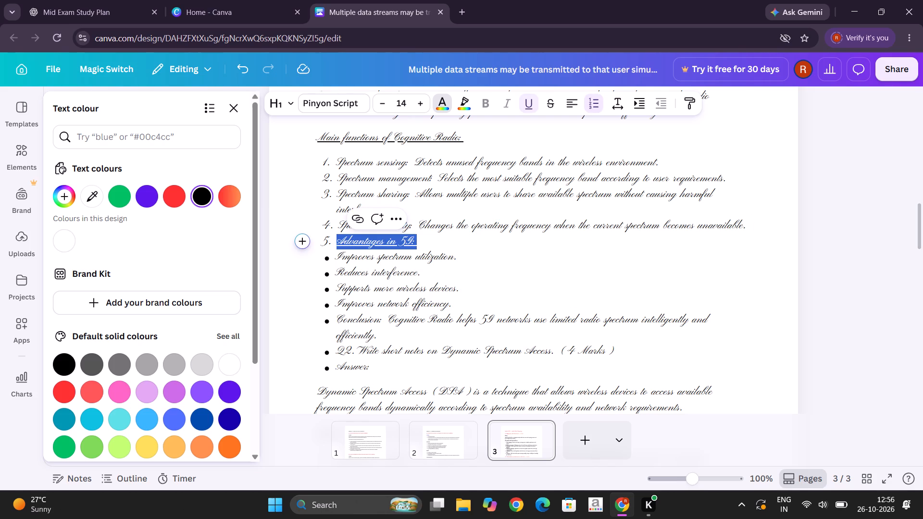
Delete the "Conclusion" text below "Improves network efficiency." in the Module IV Q1 answer and remove its empty bullet.
left_click_drag(335, 319, 468, 334)
key("BackSpace")
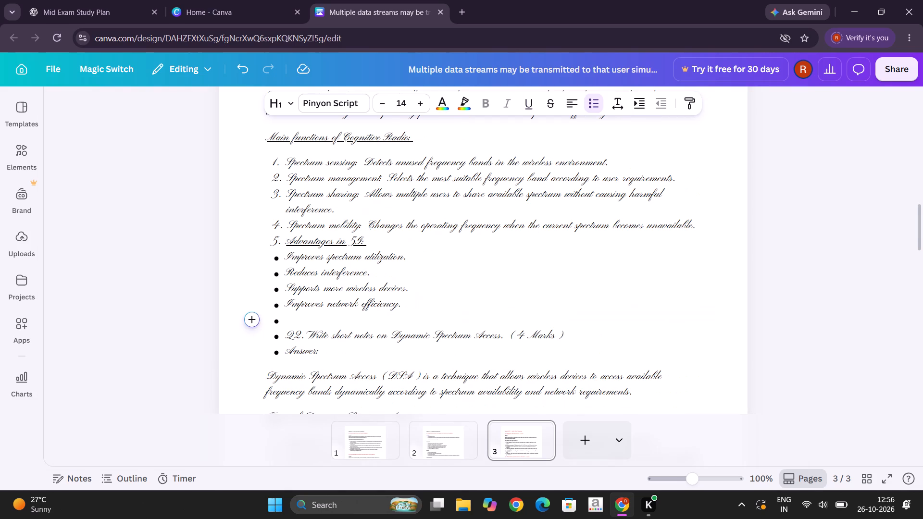
key("BackSpace")
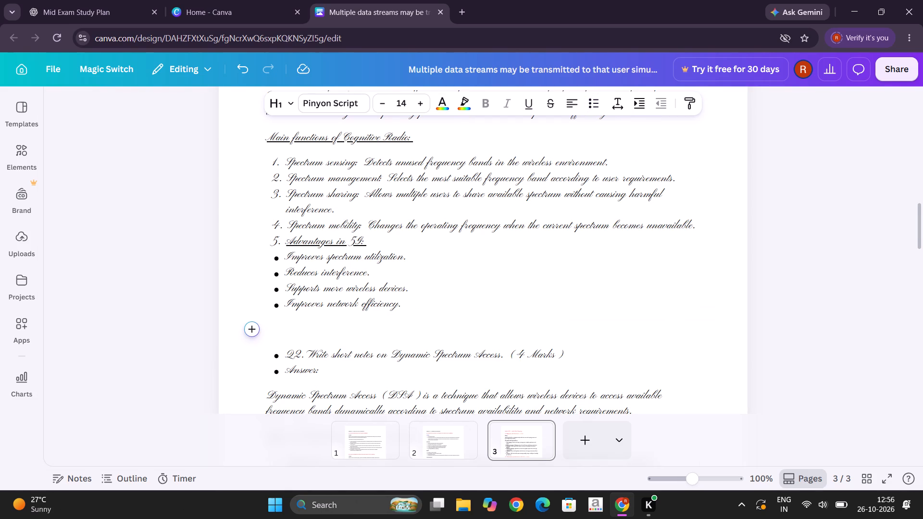
Remove the bullet from "Q2. Write short notes on Dynamic Spectrum Access. (4 Marks)" and colour the question with the red-to-orange gradient.
left_click(283, 357)
key("BackSpace")
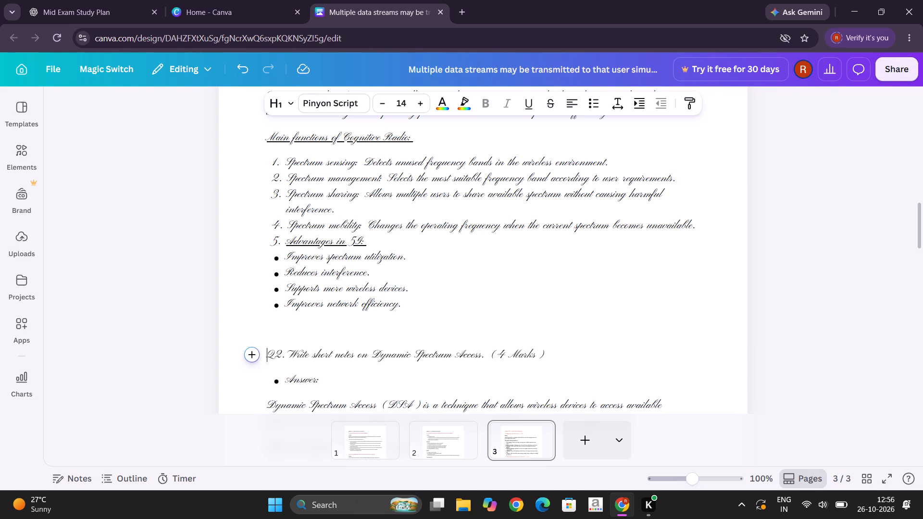
left_click_drag(262, 354, 550, 346)
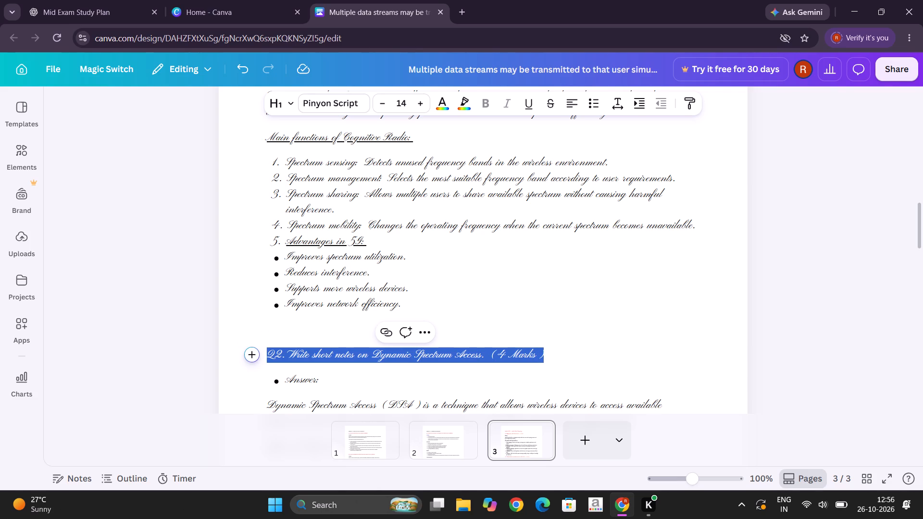
left_click(442, 110)
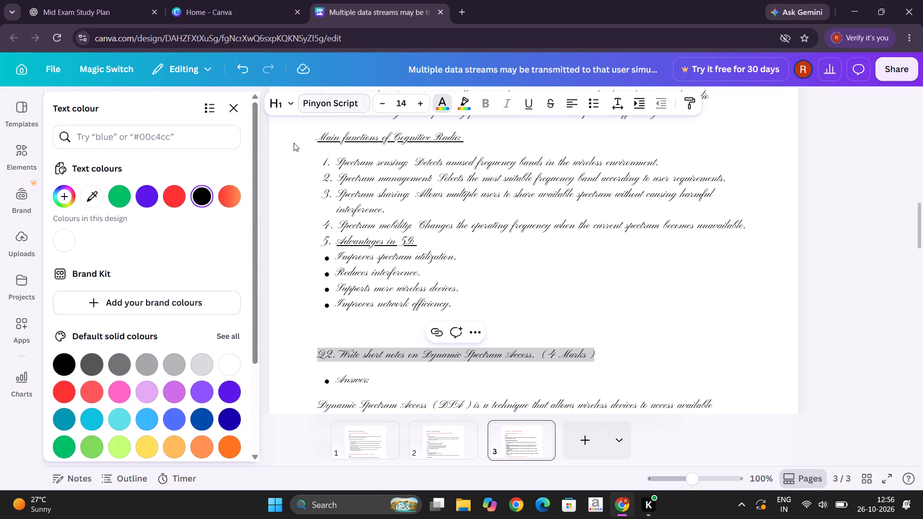
left_click(231, 195)
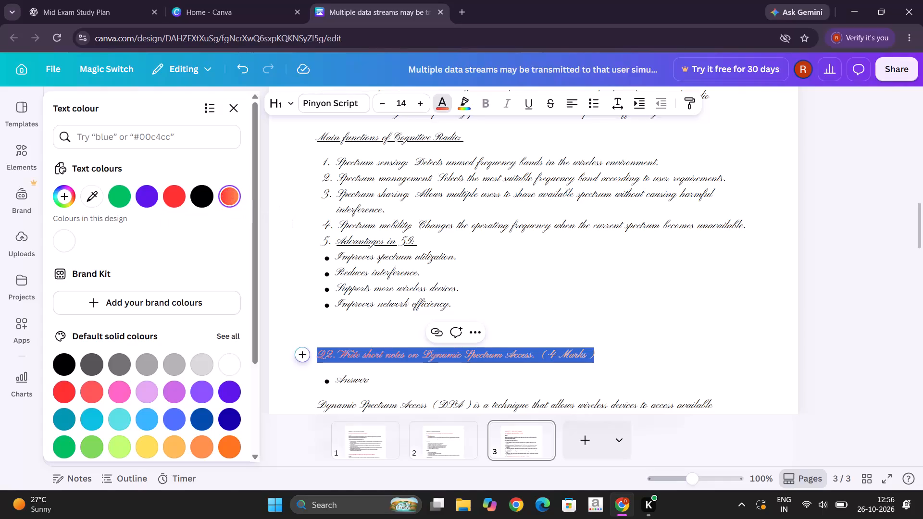
Remove the bullet from the "Answer:" label below the Dynamic Spectrum Access question and underline the label.
scroll(376, 263, "down", 1)
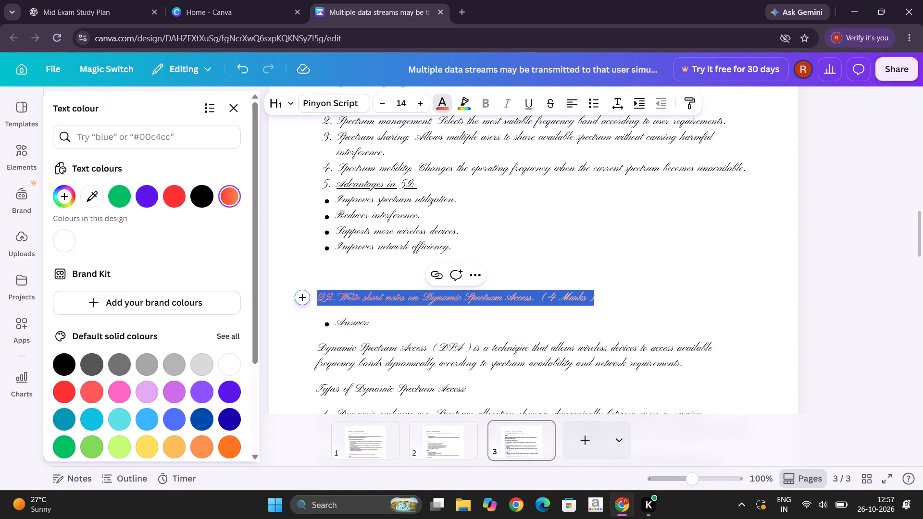
left_click(329, 322)
key("BackSpace")
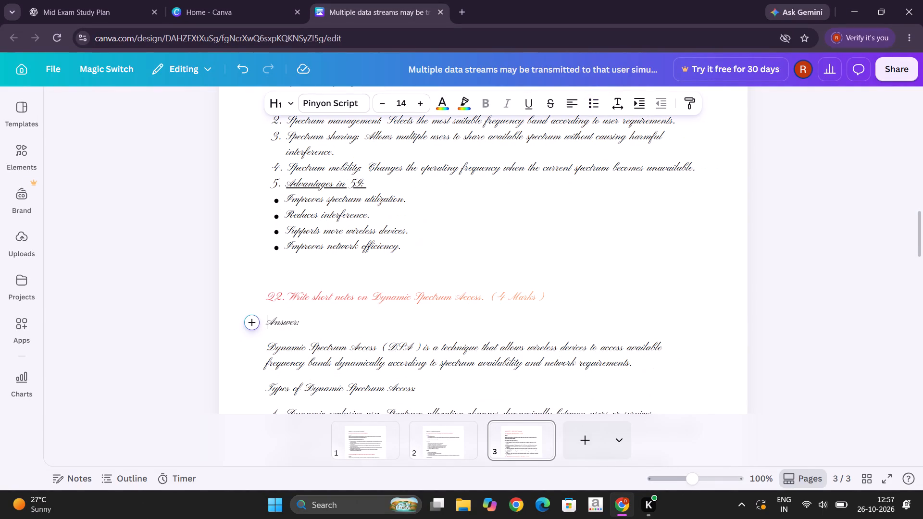
left_click_drag(329, 322, 275, 319)
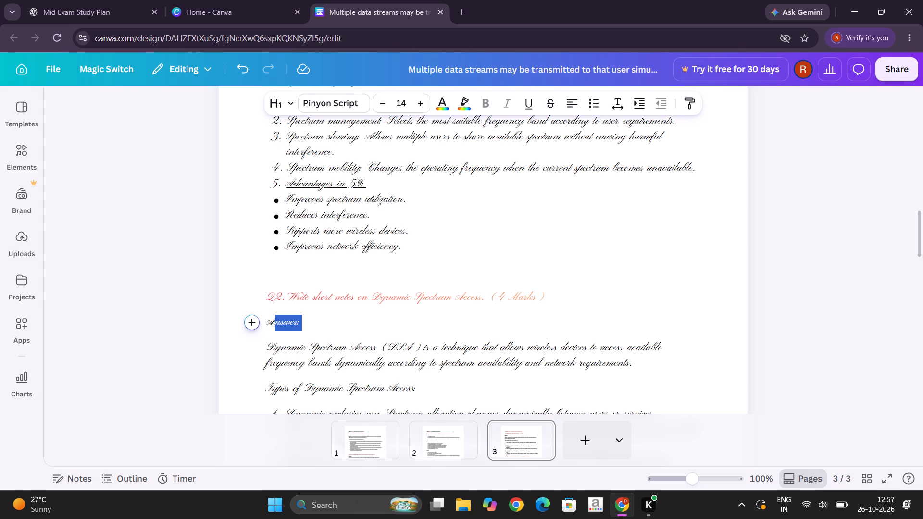
left_click_drag(275, 319, 262, 320)
key("ctrl+u")
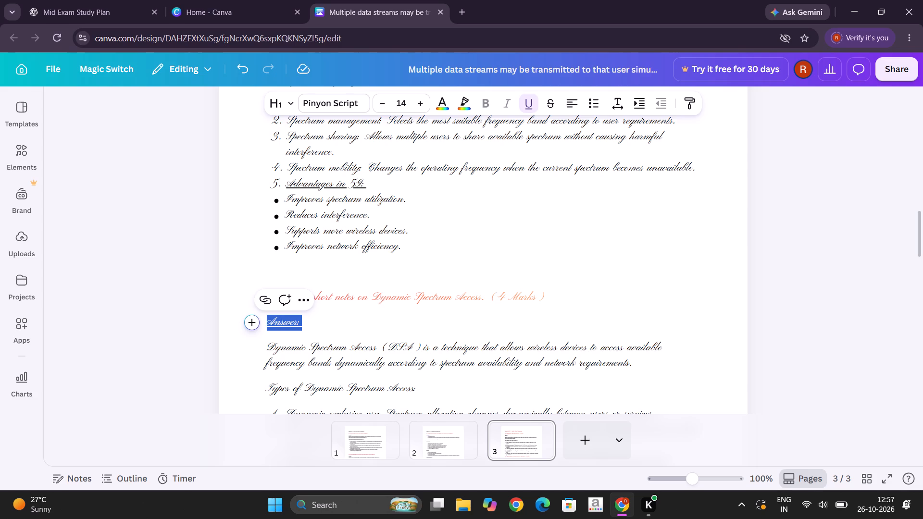
Underline the "Types of Dynamic Spectrum Access:" line in the Module IV Q2 answer.
scroll(361, 287, "down", 4)
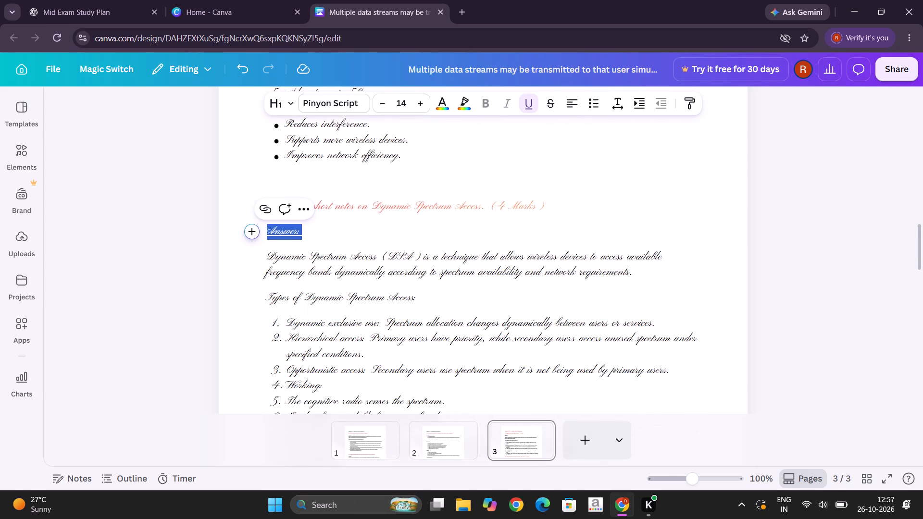
scroll(361, 287, "down", 2)
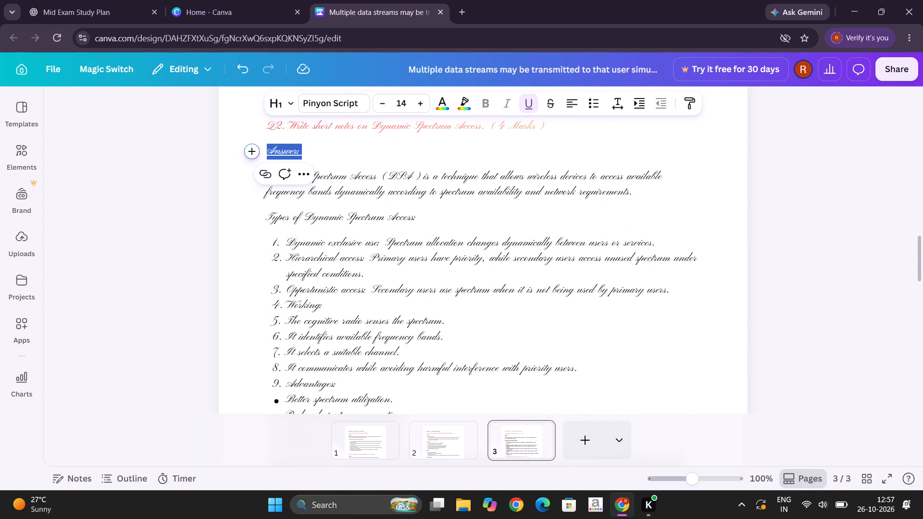
left_click_drag(267, 220, 425, 217)
key("ctrl+u")
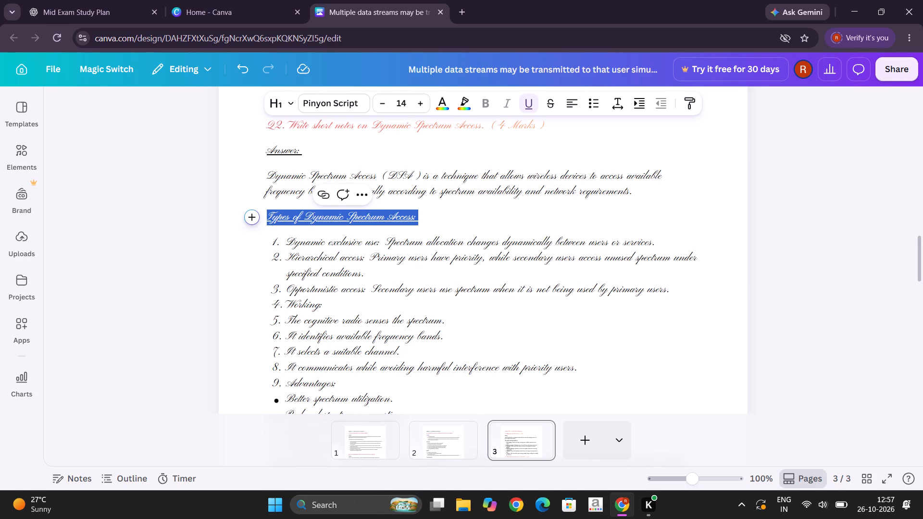
Take "Working:" out of the numbered list in the Module IV Q2 answer and underline it.
scroll(304, 281, "down", 1)
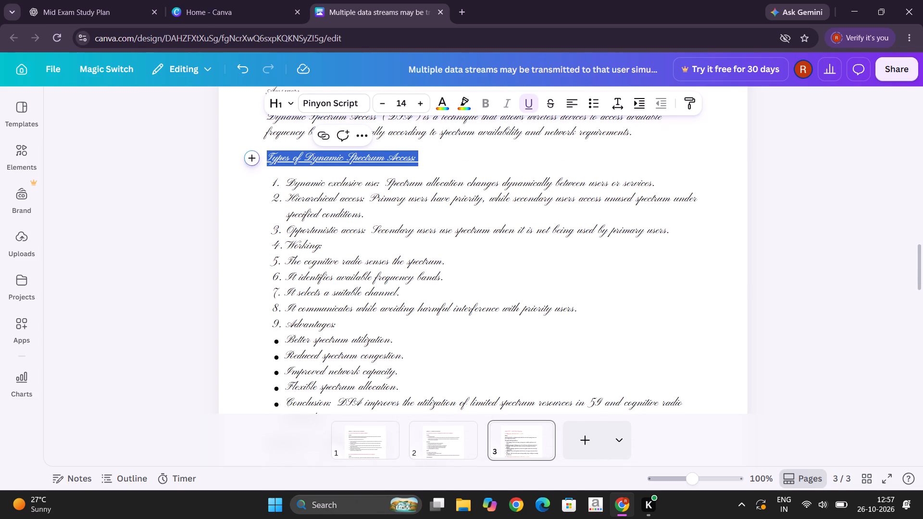
left_click_drag(286, 245, 340, 236)
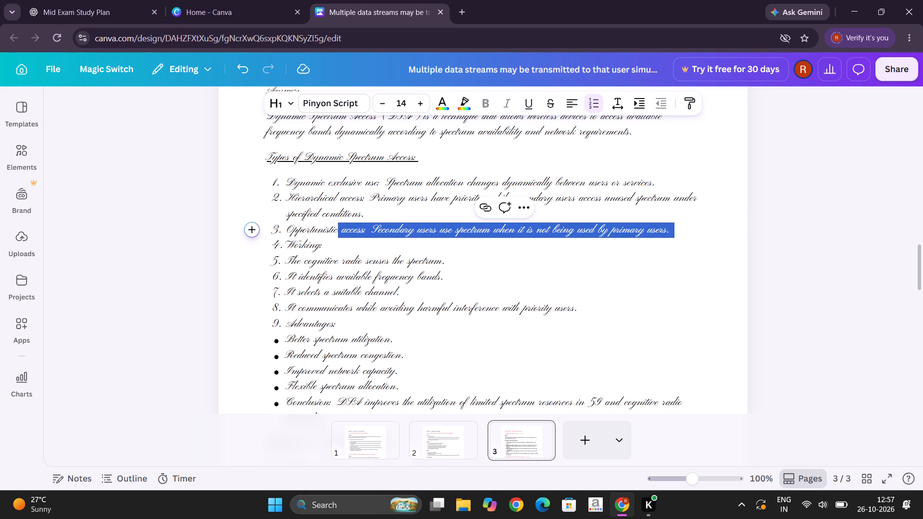
left_click(284, 244)
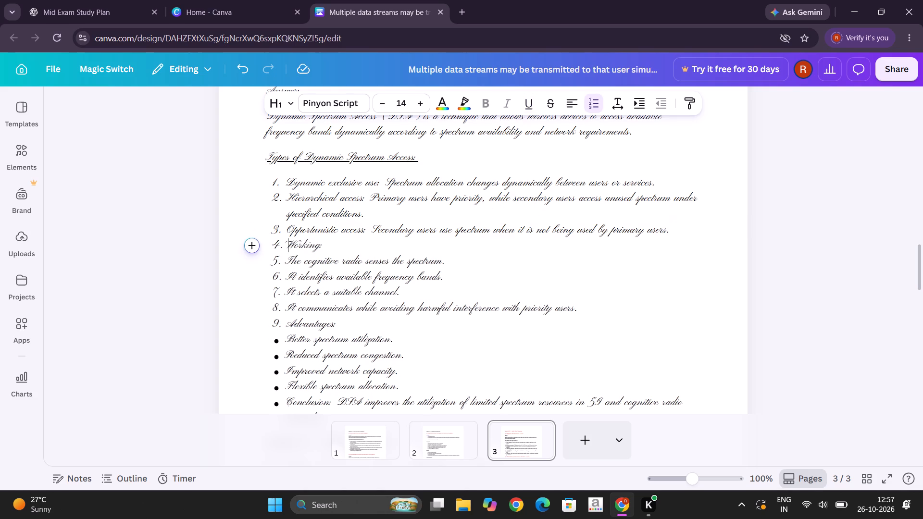
key("BackSpace")
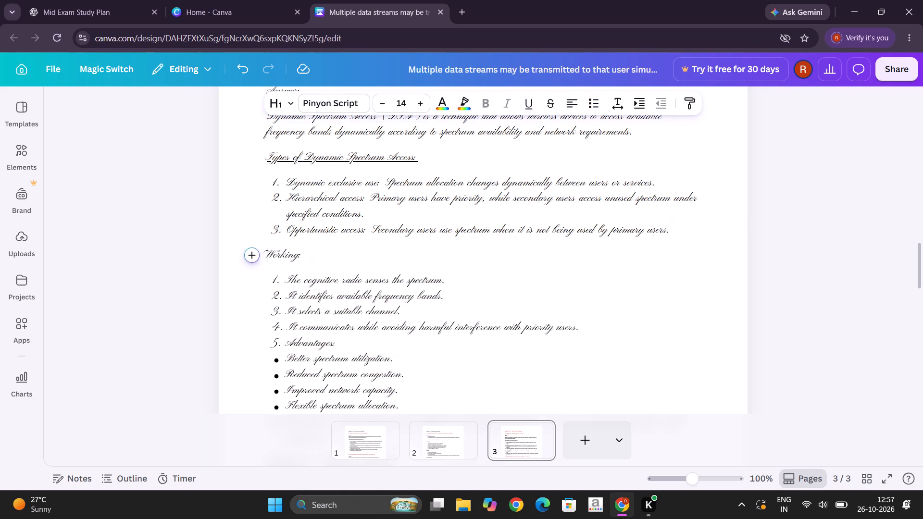
left_click_drag(265, 257, 305, 253)
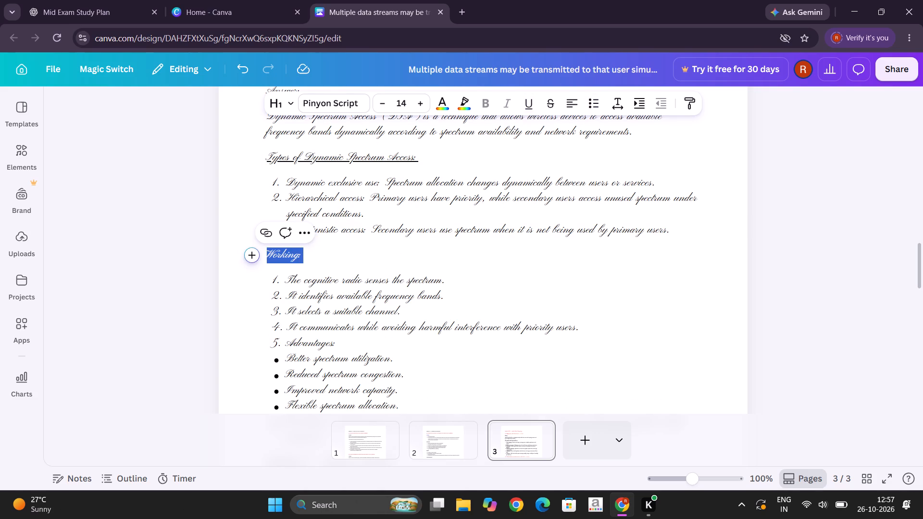
key("ctrl+u")
Take "Advantages:" out of the numbered list in the Module IV Q2 answer and underline it.
left_click(285, 344)
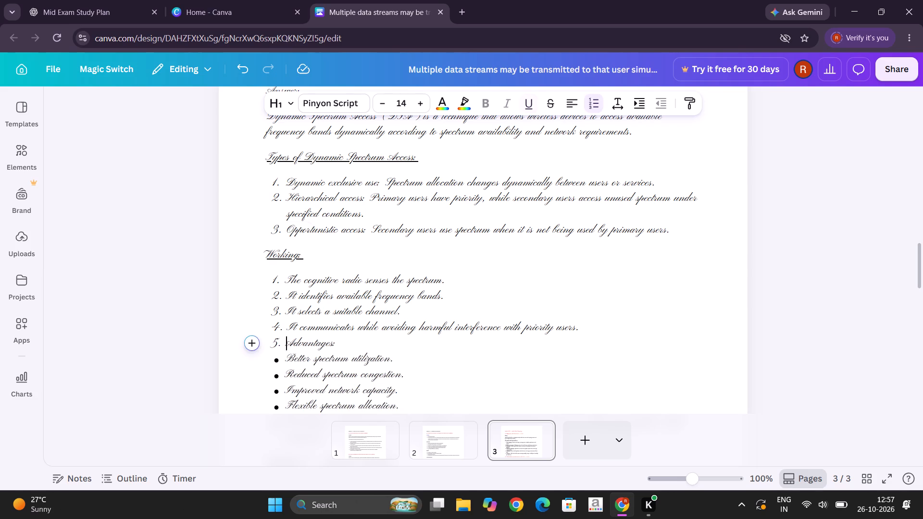
key("BackSpace")
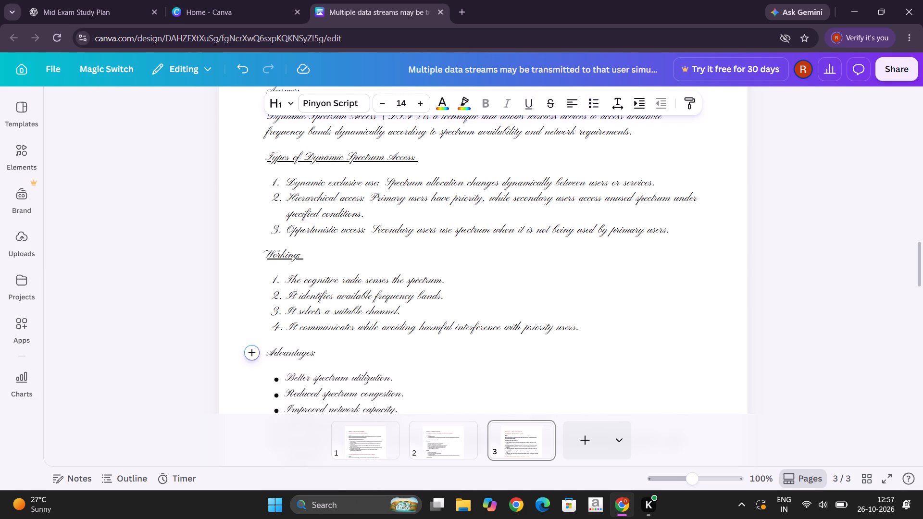
left_click_drag(285, 344, 284, 353)
left_click_drag(284, 353, 344, 346)
left_click(344, 346)
left_click_drag(264, 355, 324, 350)
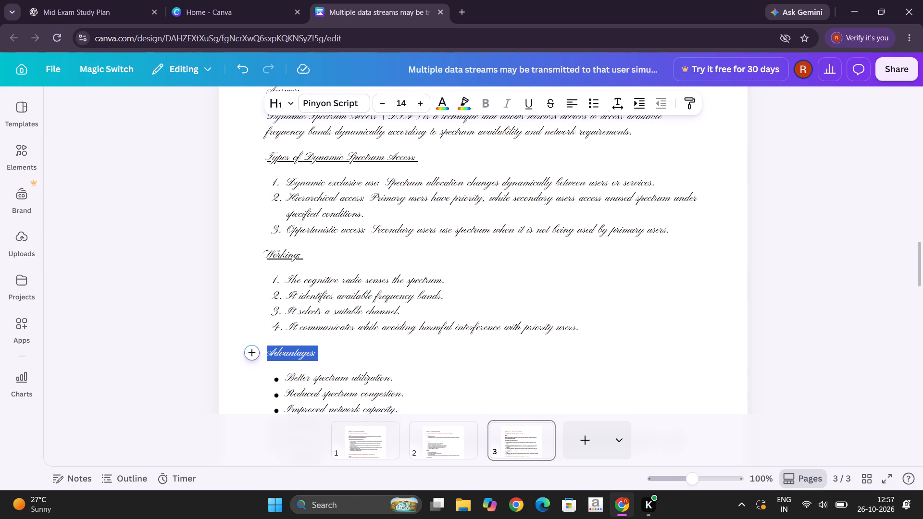
left_click_drag(324, 350, 329, 348)
key("ctrl+u")
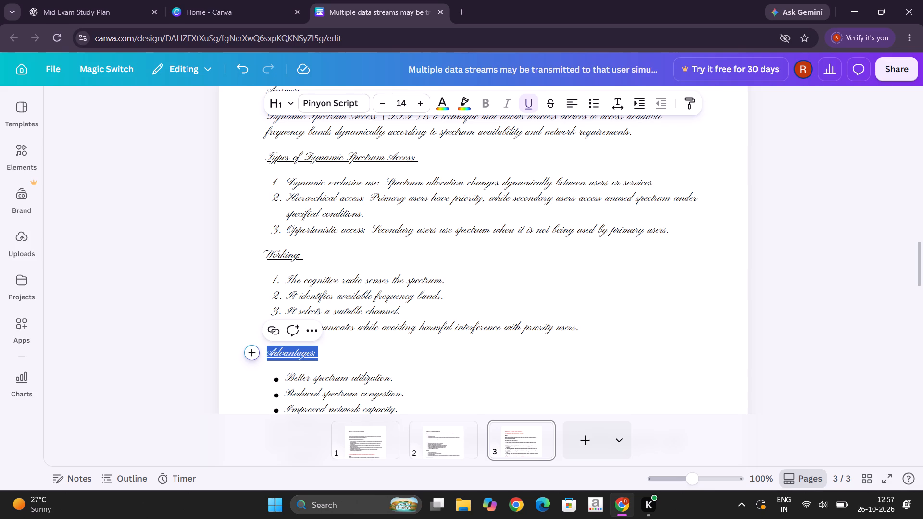
Delete the bulleted DSA conclusion at the end of the Module IV Q2 answer.
scroll(324, 349, "down", 1)
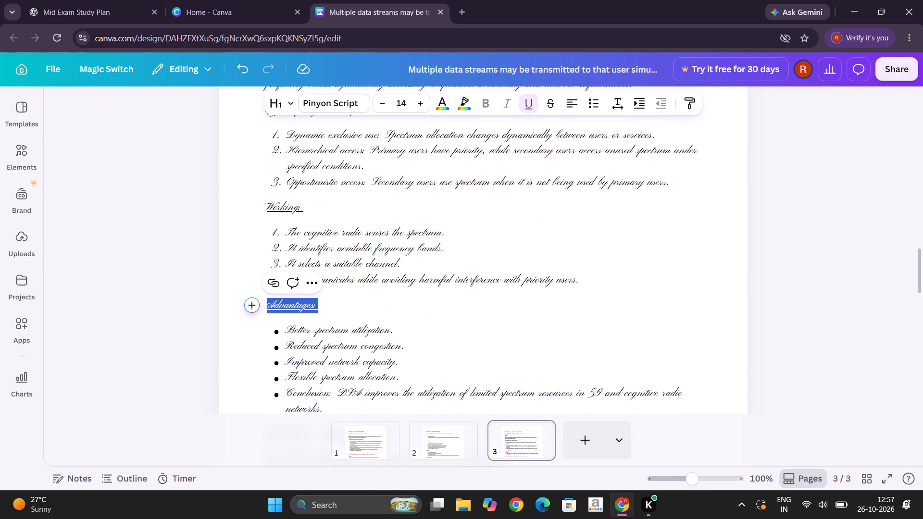
scroll(324, 349, "down", 1)
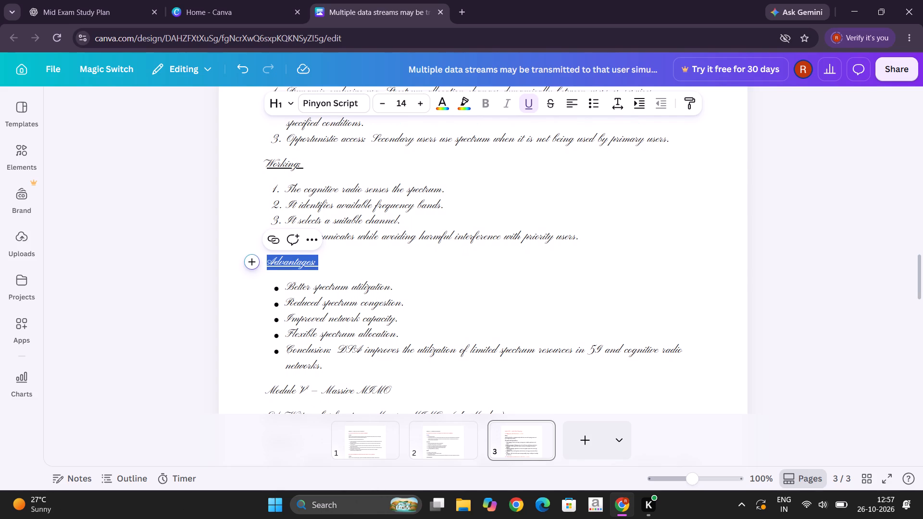
left_click_drag(282, 349, 395, 363)
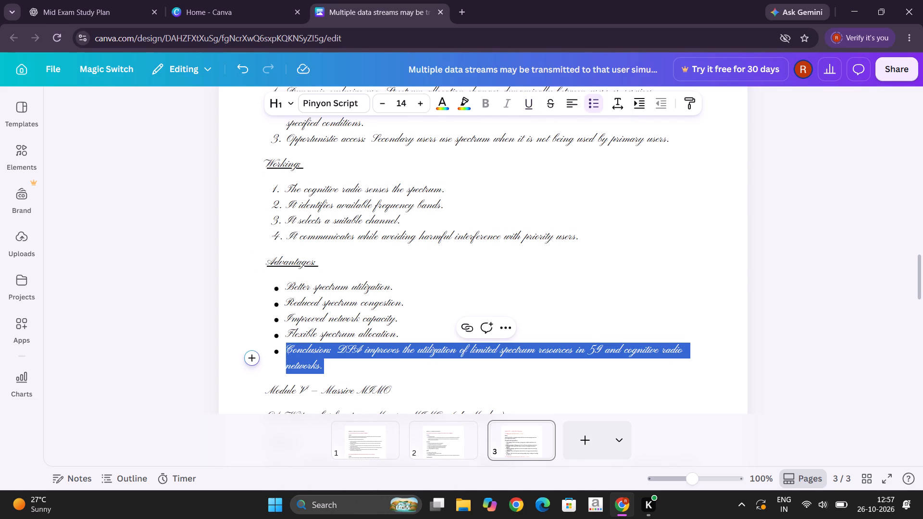
key("BackSpace")
key("BackSpace")
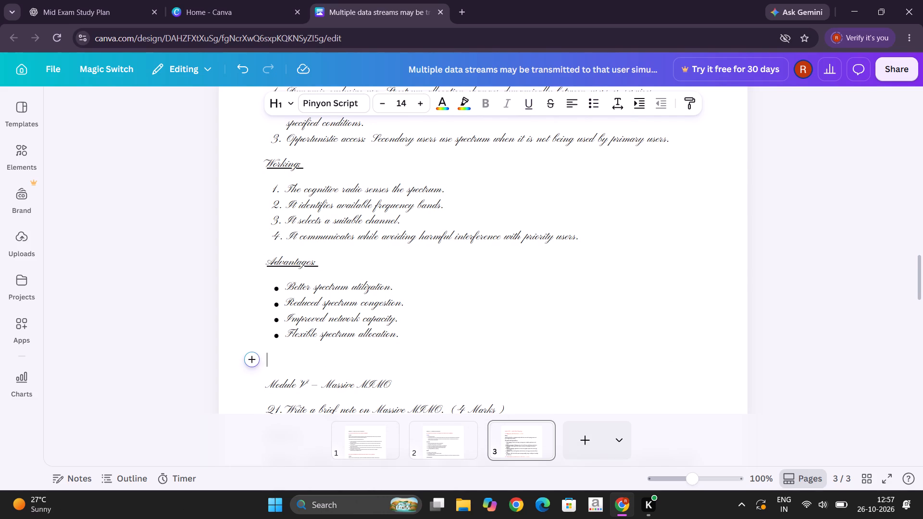
Set the "Module V – Massive MIMO" heading to size 17 and colour it red.
left_click_drag(271, 382, 437, 365)
left_click(421, 359)
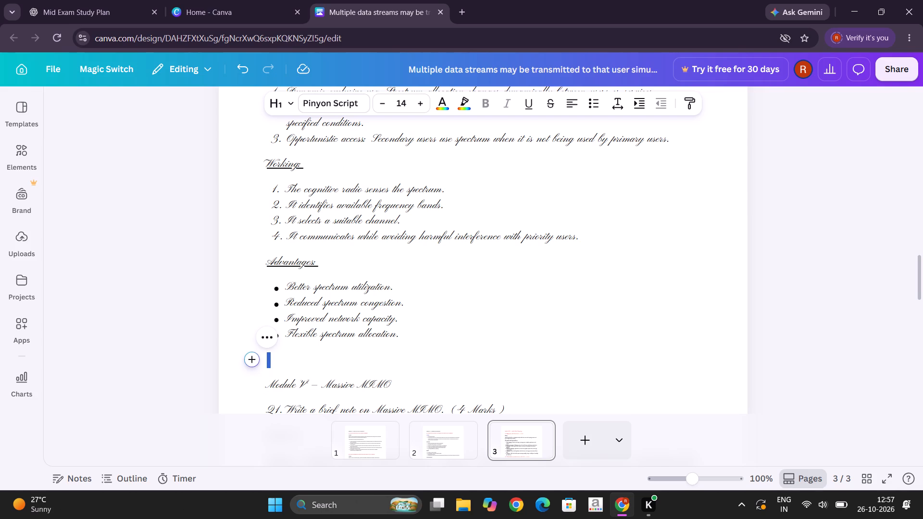
left_click(270, 385)
left_click_drag(270, 385, 403, 384)
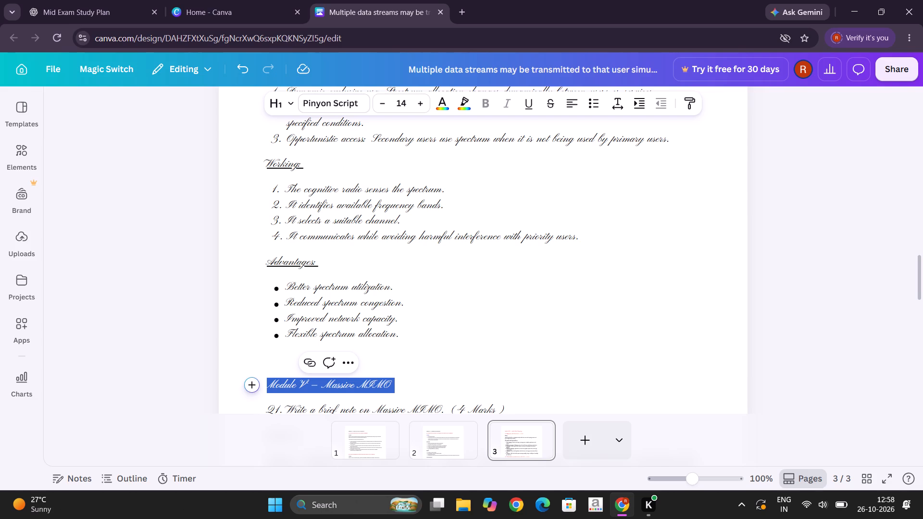
triple_click(421, 97)
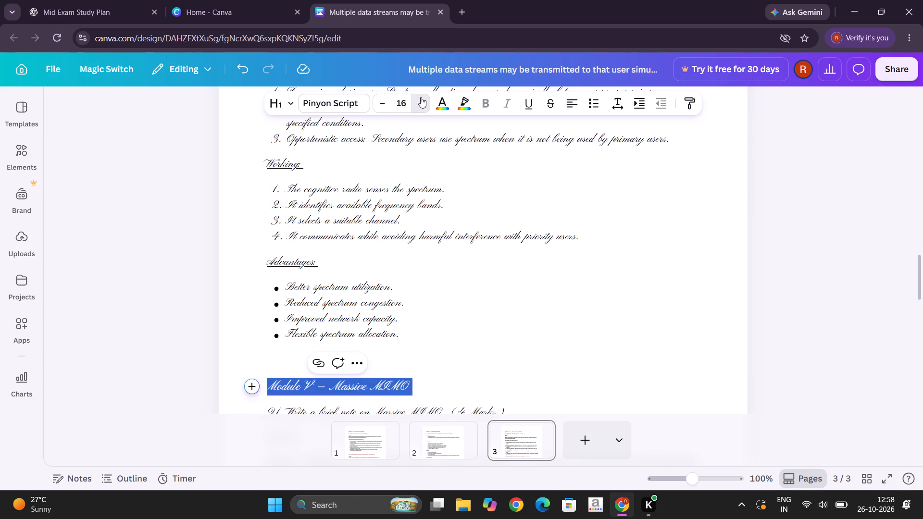
left_click(439, 103)
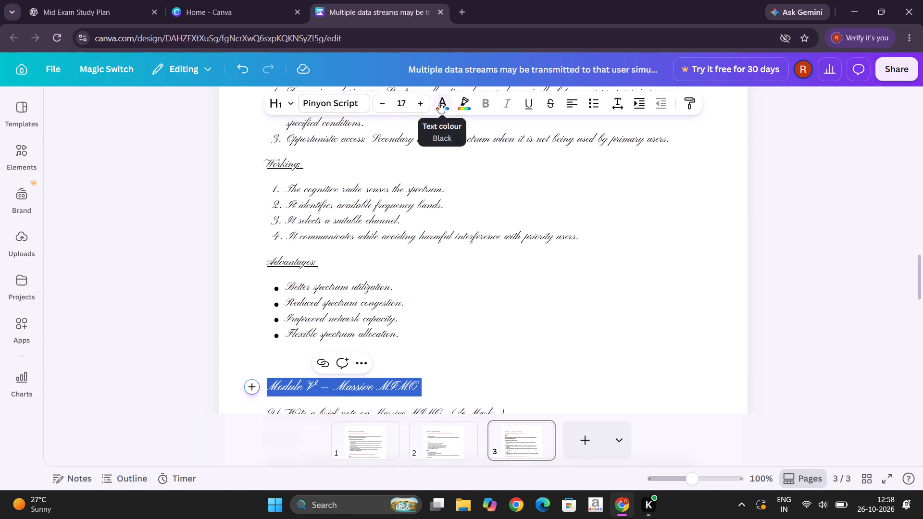
left_click(174, 191)
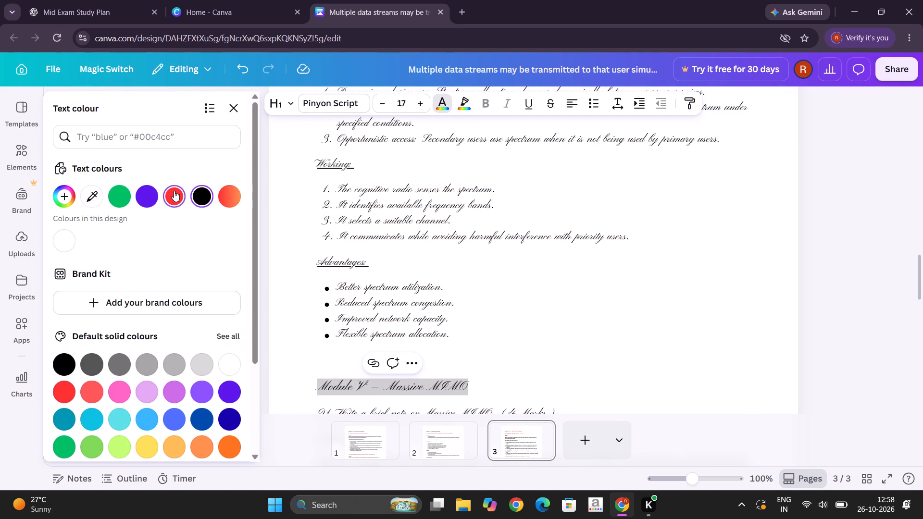
Apply the red-to-orange gradient text colour to the Q1 question about writing a brief note on Massive MIMO.
scroll(383, 257, "down", 1)
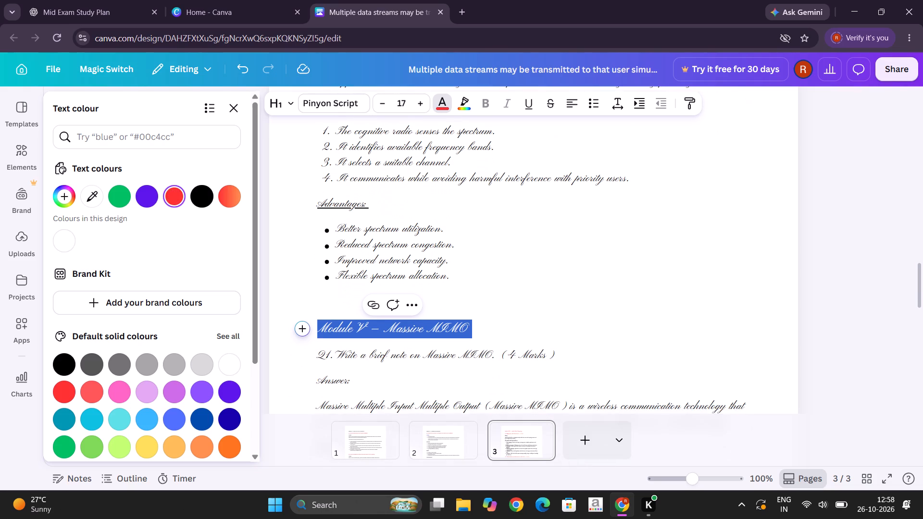
scroll(383, 257, "down", 1)
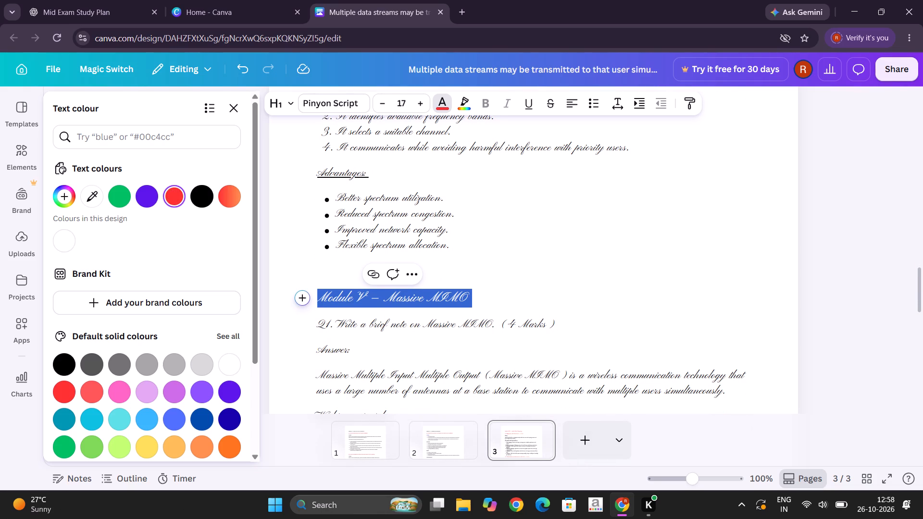
left_click_drag(314, 323, 477, 310)
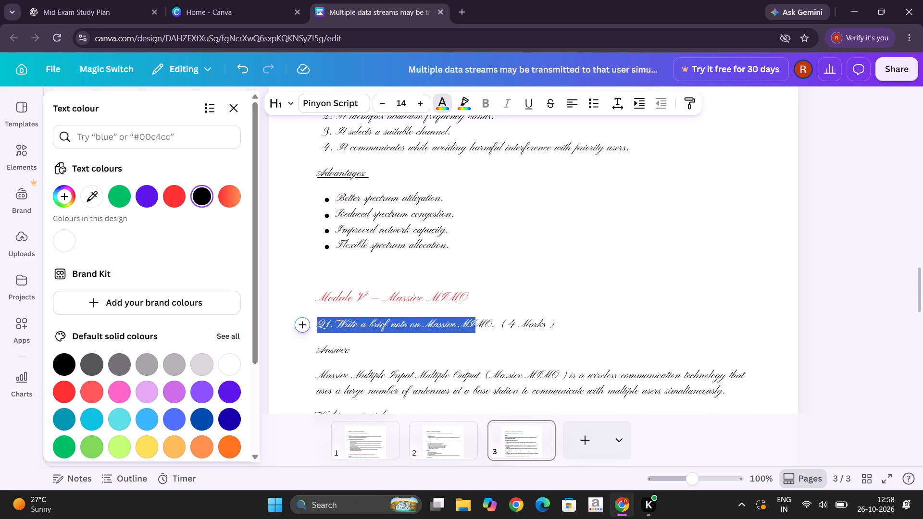
left_click_drag(477, 310, 559, 315)
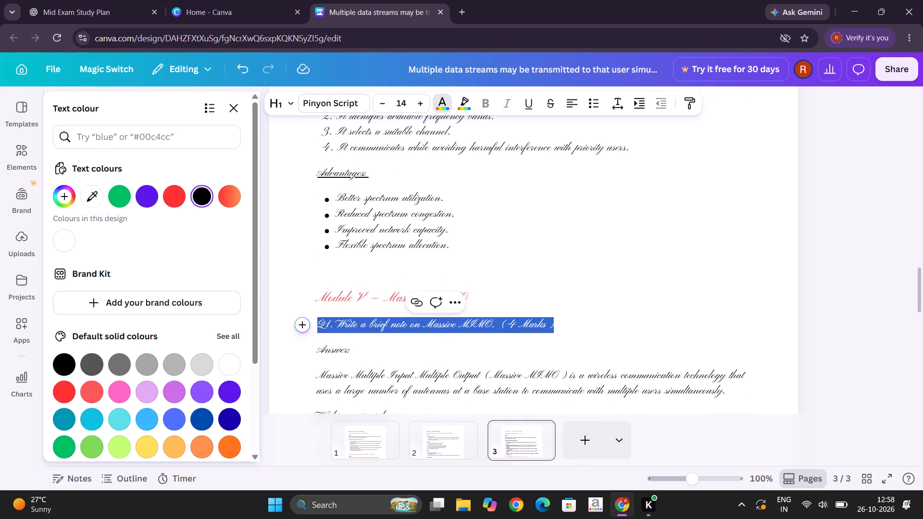
left_click(235, 193)
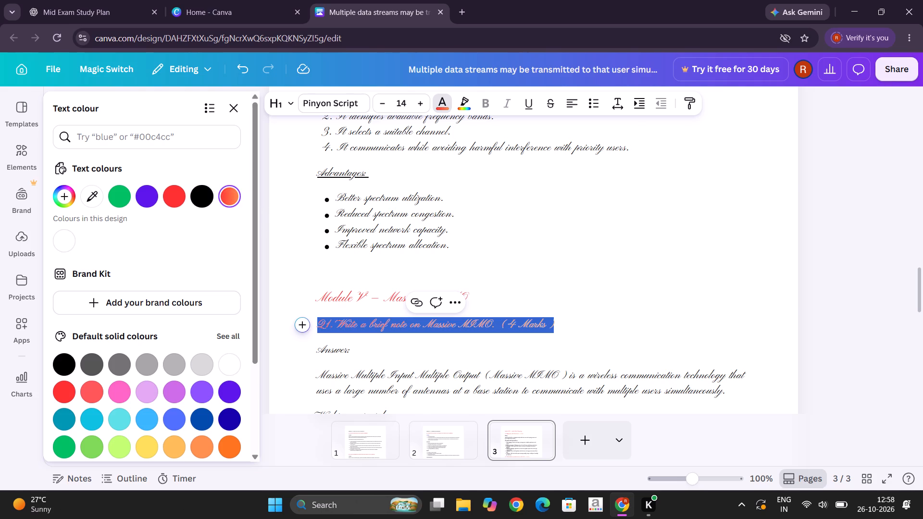
Underline the "Answer:" label below the Module V Q1 question.
left_click_drag(318, 349, 363, 352)
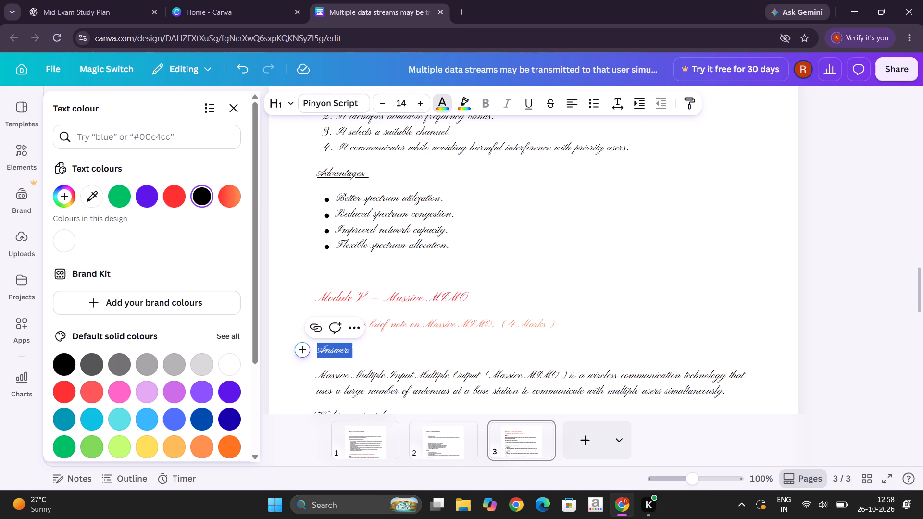
key("ctrl+u")
Underline the "Working principle:" label in the Module V Q1 answer.
scroll(399, 366, "down", 1)
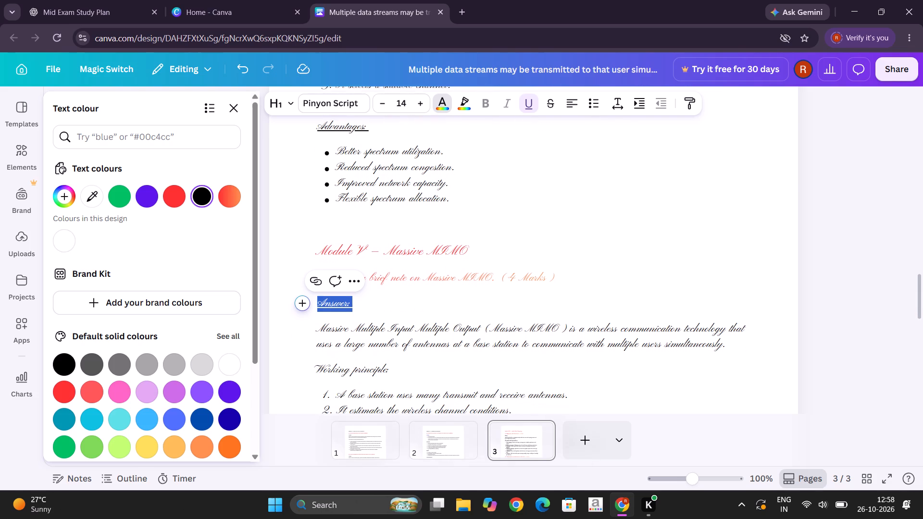
scroll(399, 366, "down", 1)
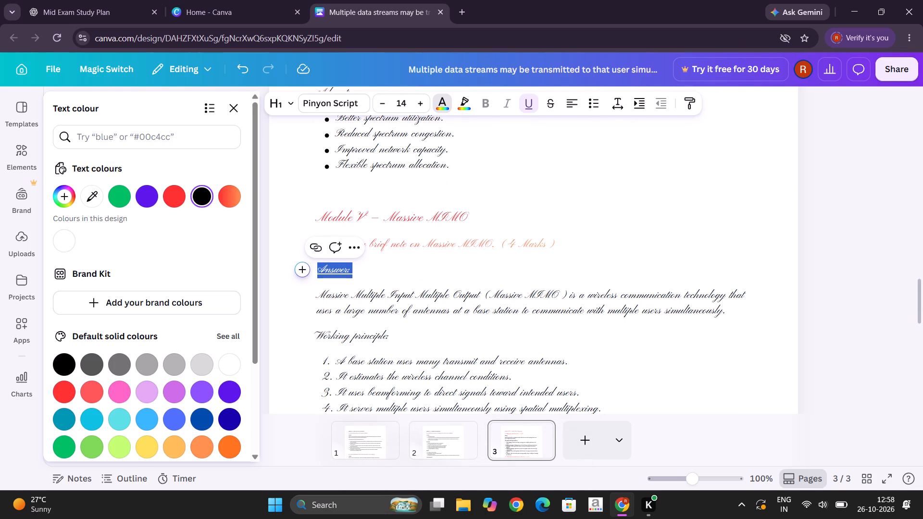
left_click_drag(316, 335, 410, 337)
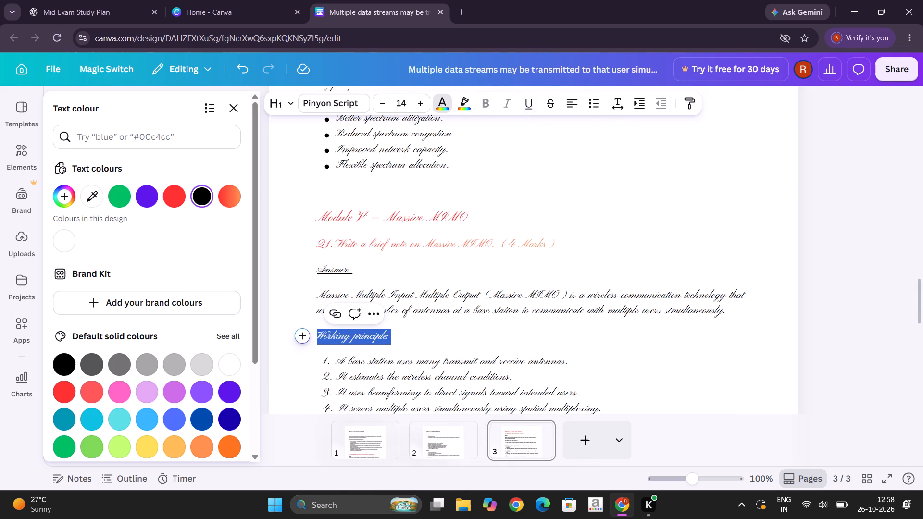
key("ctrl+u")
Take "Advantages:" out of the numbered list in the Module V Q1 answer and underline it.
scroll(385, 341, "down", 2)
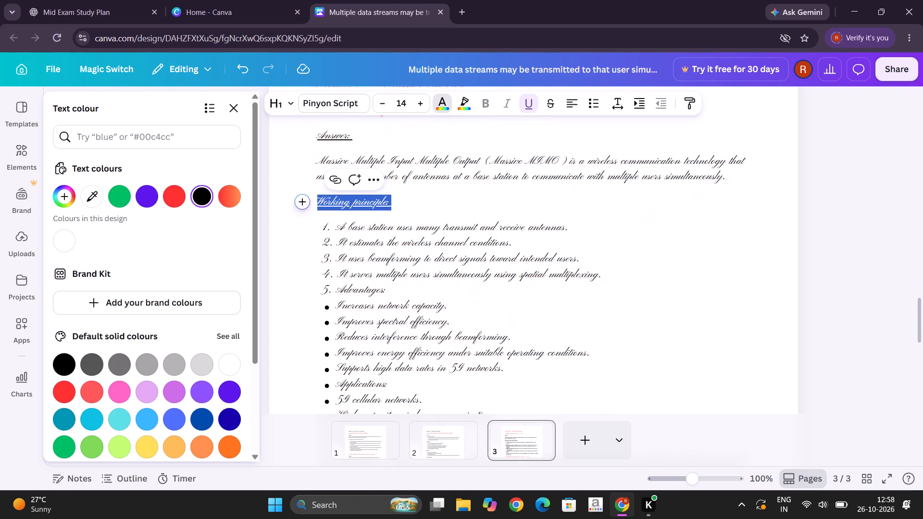
left_click(334, 292)
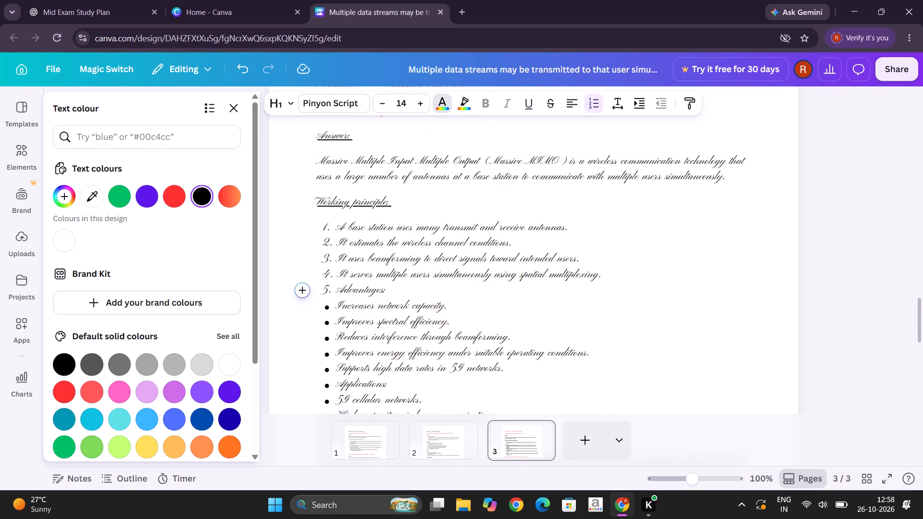
key("BackSpace")
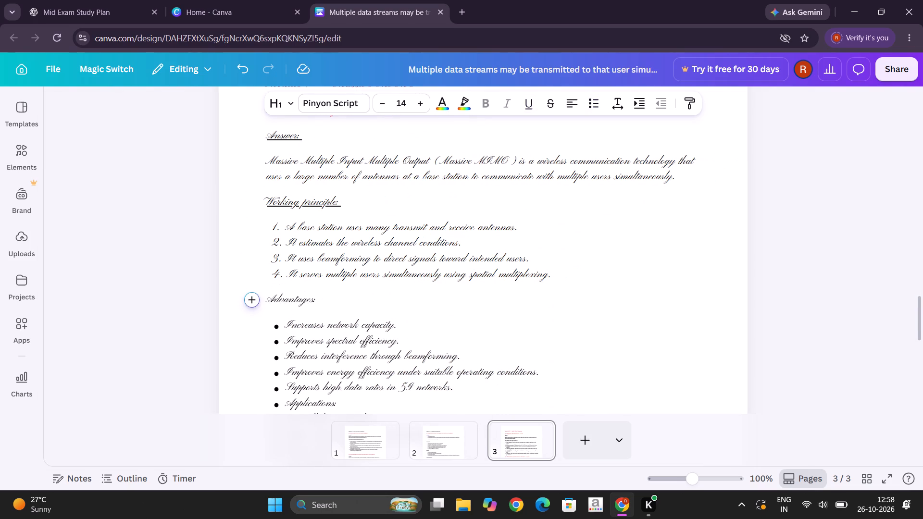
left_click_drag(334, 292, 258, 304)
left_click_drag(269, 300, 328, 294)
key("ctrl+u")
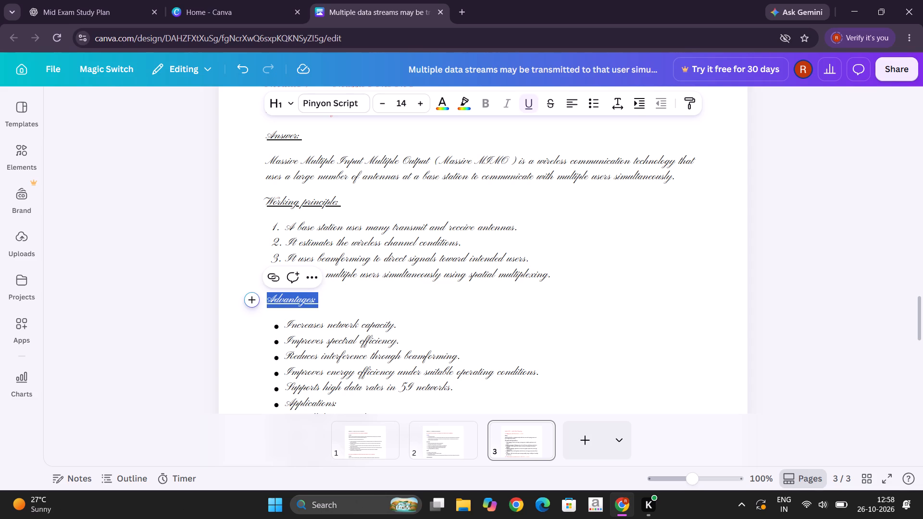
Take "Applications:" out of the bulleted list in the Module V Q1 answer and underline it.
scroll(326, 310, "down", 2)
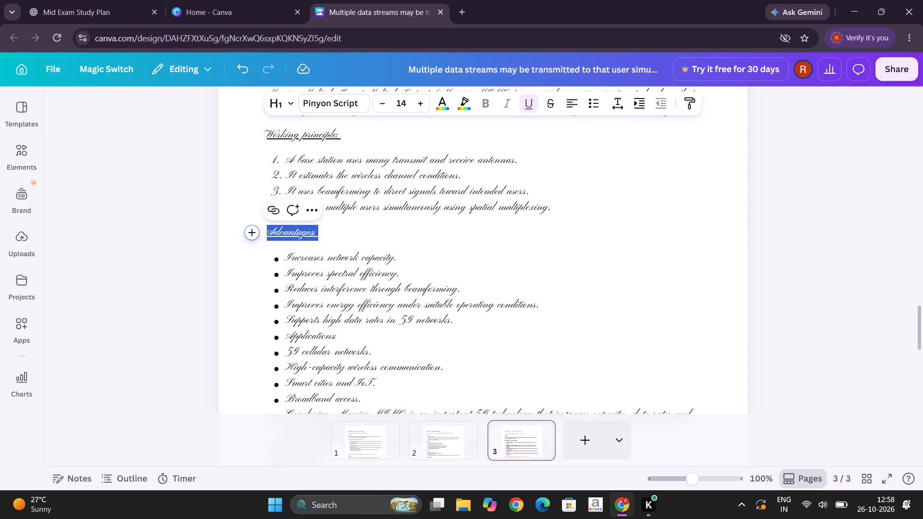
scroll(326, 310, "down", 1)
left_click(286, 299)
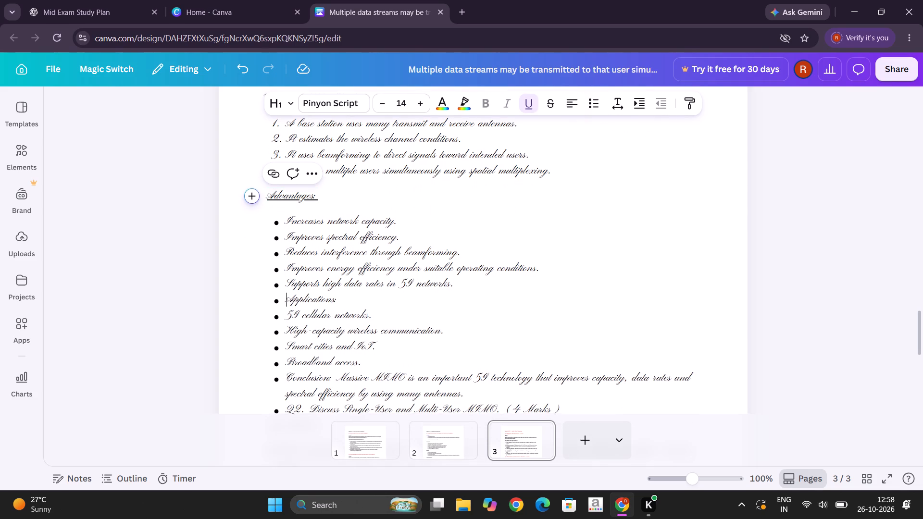
key("BackSpace")
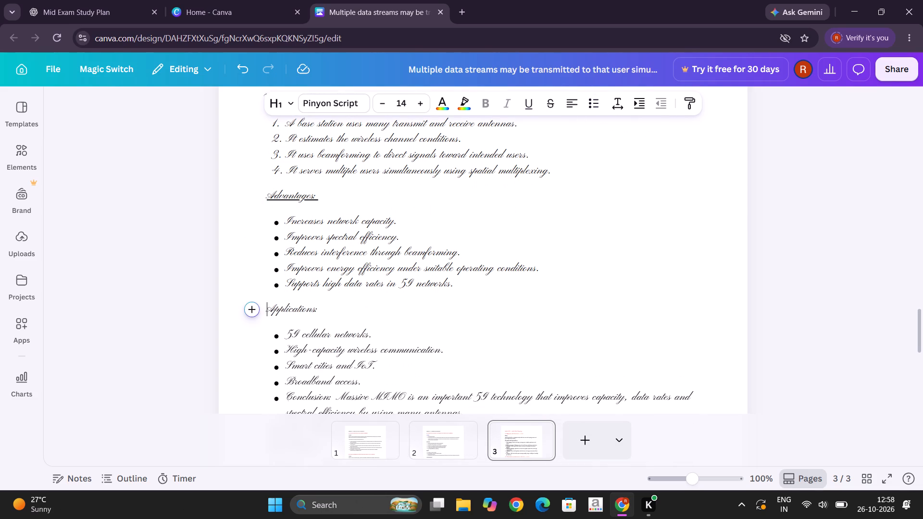
left_click_drag(266, 311, 303, 309)
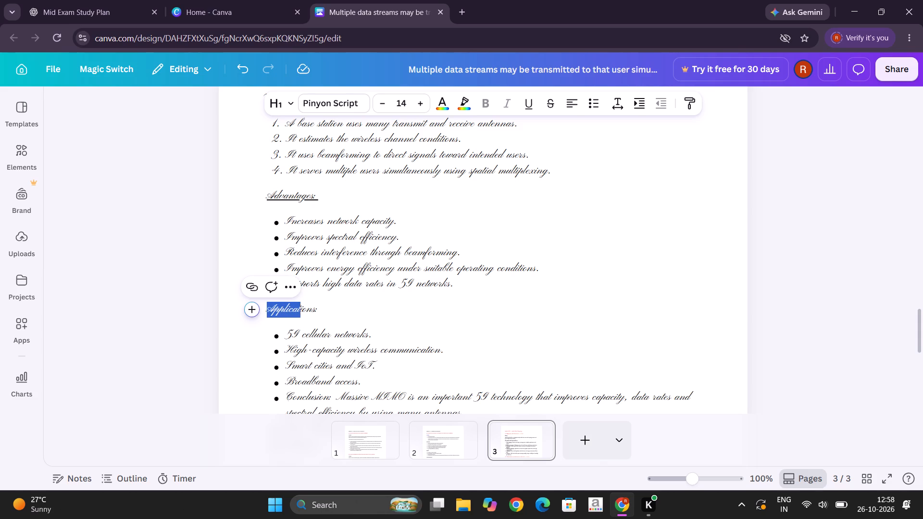
left_click_drag(303, 309, 329, 308)
key("ctrl+u")
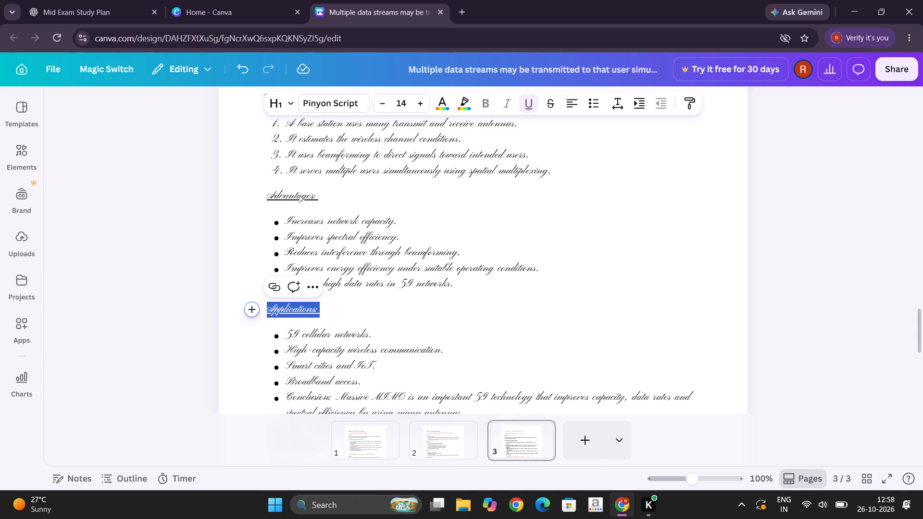
Take the Massive MIMO conclusion out of the Applications bulleted list and delete the whole paragraph.
scroll(307, 318, "down", 1)
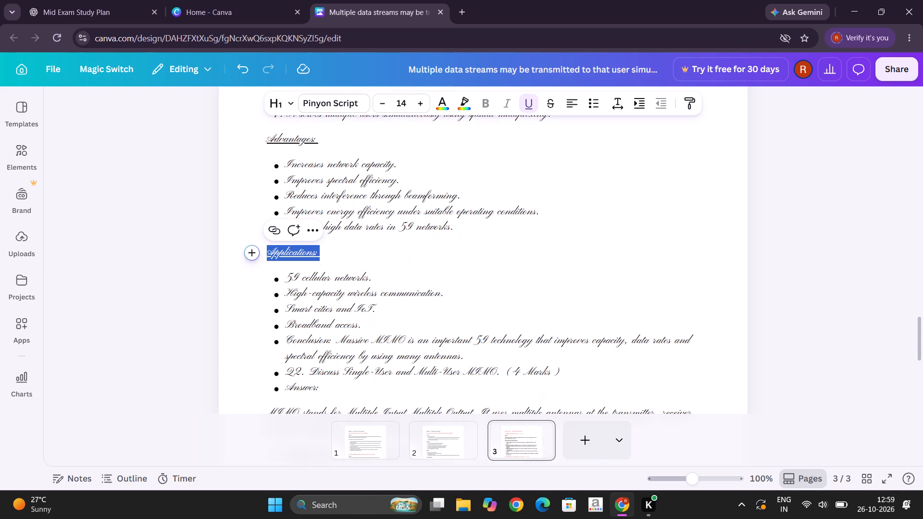
scroll(307, 318, "down", 2)
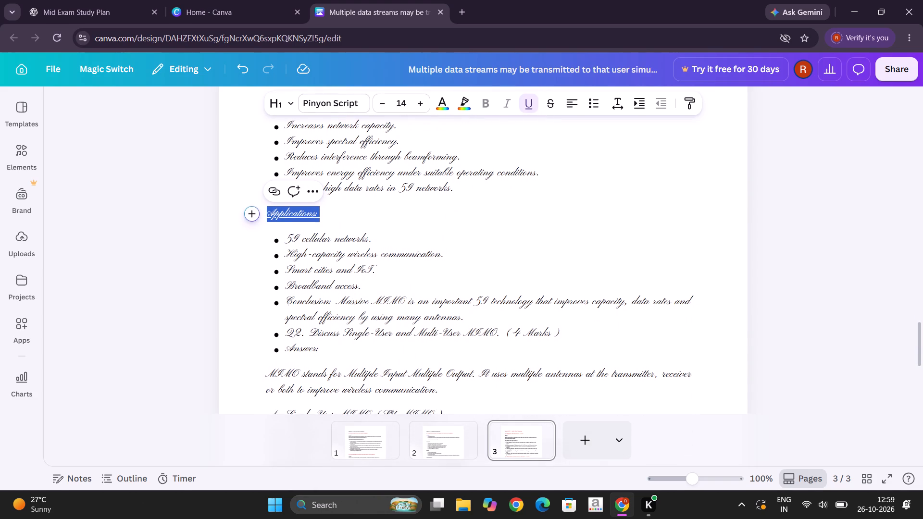
scroll(307, 318, "down", 1)
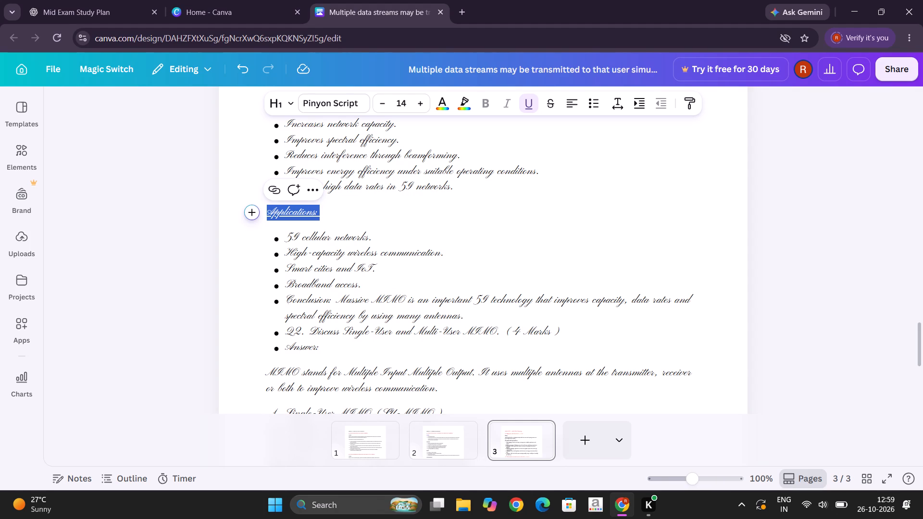
left_click(283, 301)
key("BackSpace")
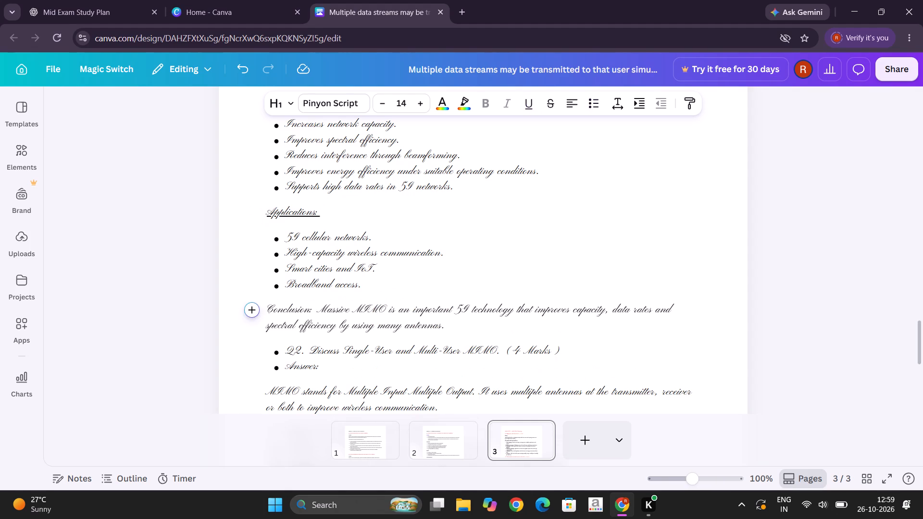
left_click_drag(283, 301, 289, 305)
left_click(289, 305)
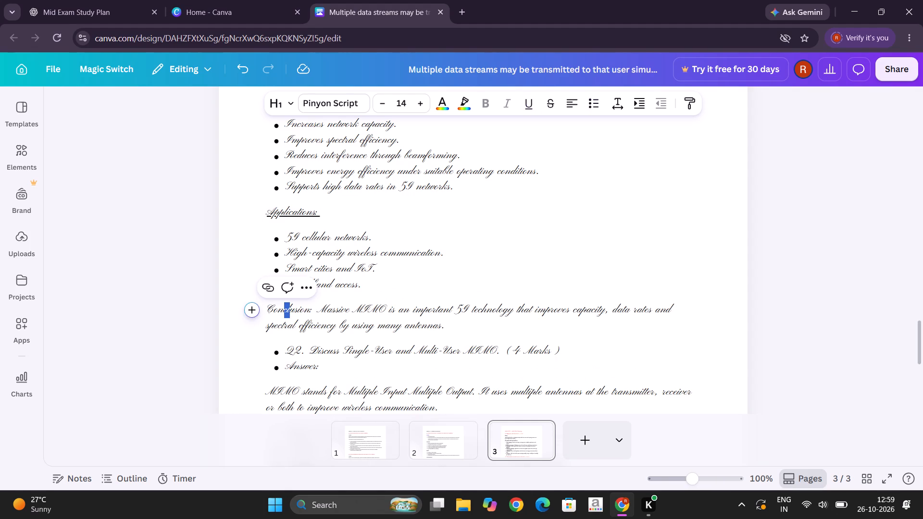
left_click(262, 309)
left_click_drag(262, 309, 264, 310)
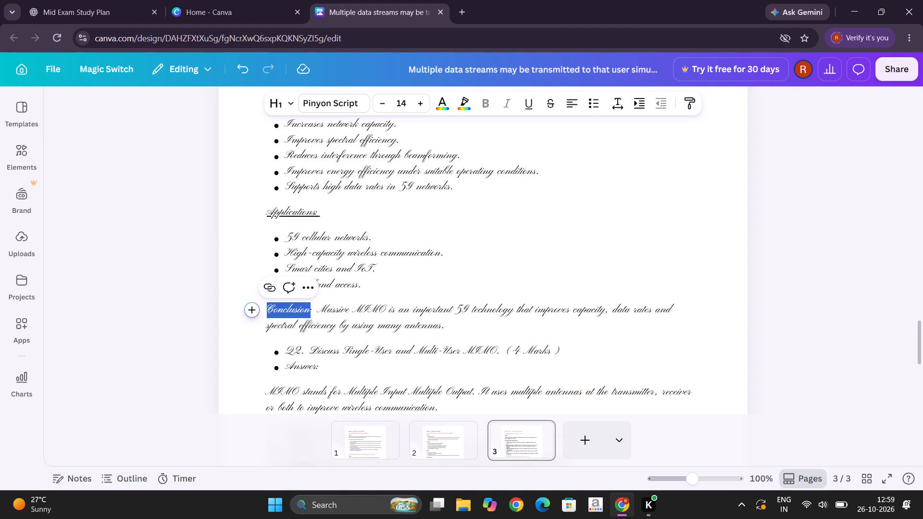
left_click_drag(264, 310, 456, 326)
key("BackSpace")
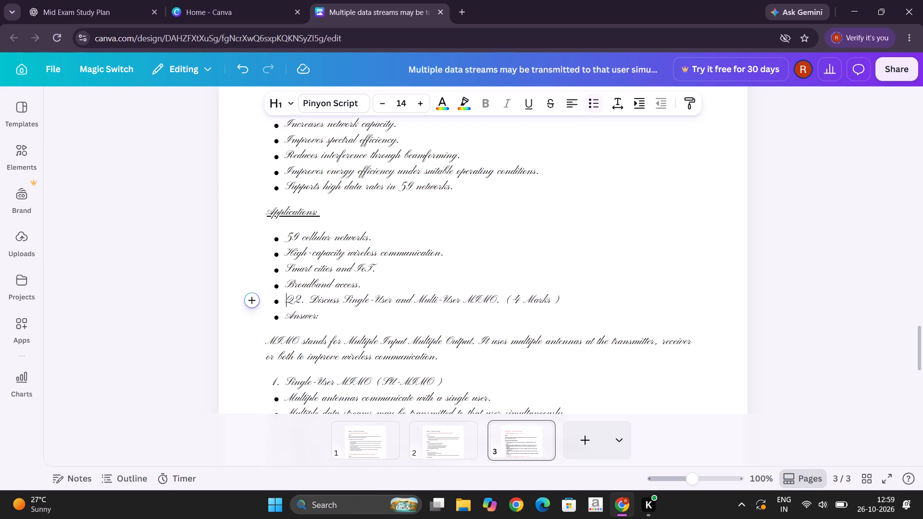
Take the Module V Q2 question on Single-User and Multi-User MIMO out of the bulleted list and apply the red-orange gradient text colour.
key("BackSpace")
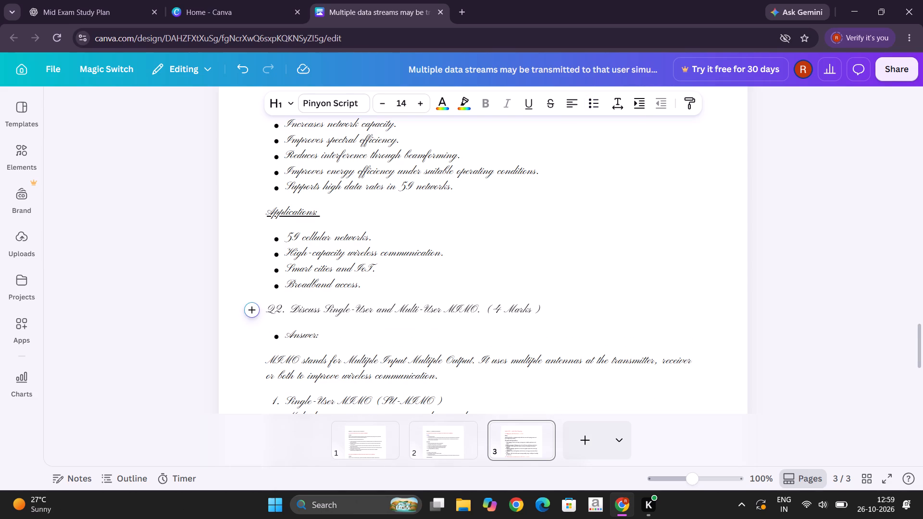
left_click_drag(267, 309, 537, 306)
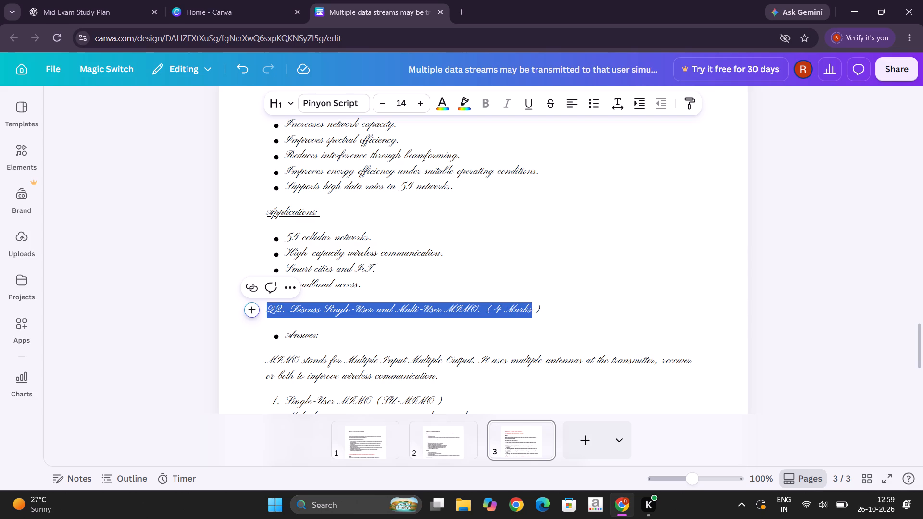
left_click_drag(537, 306, 544, 306)
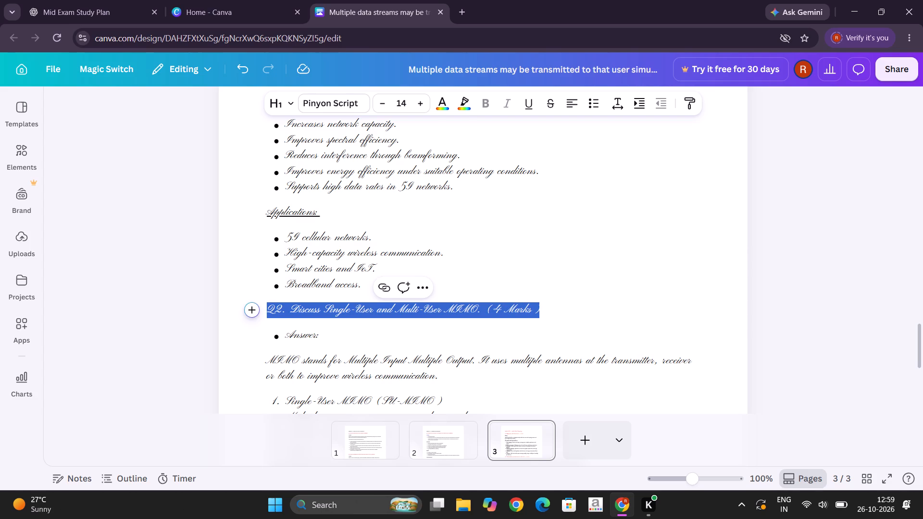
left_click(445, 105)
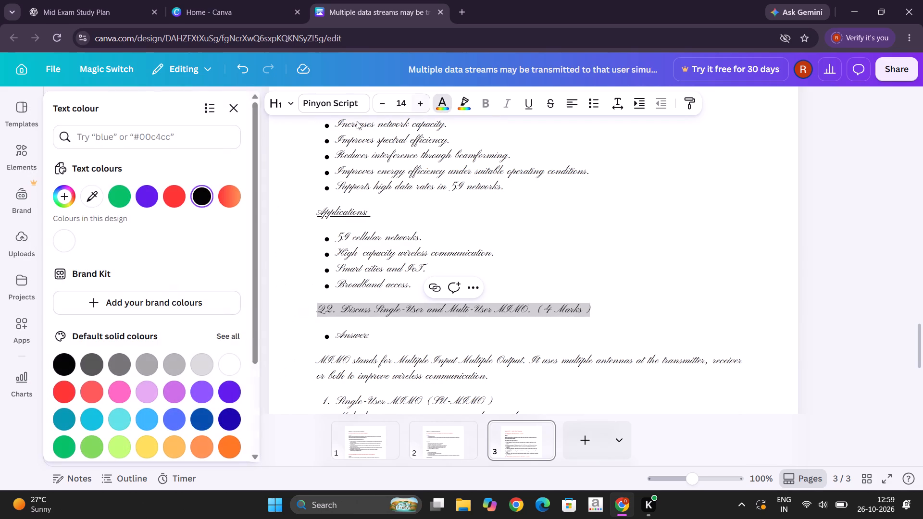
left_click(225, 196)
Take the "Answer:" label below the Module V Q2 question out of the bulleted list and underline it.
left_click(334, 335)
key("BackSpace")
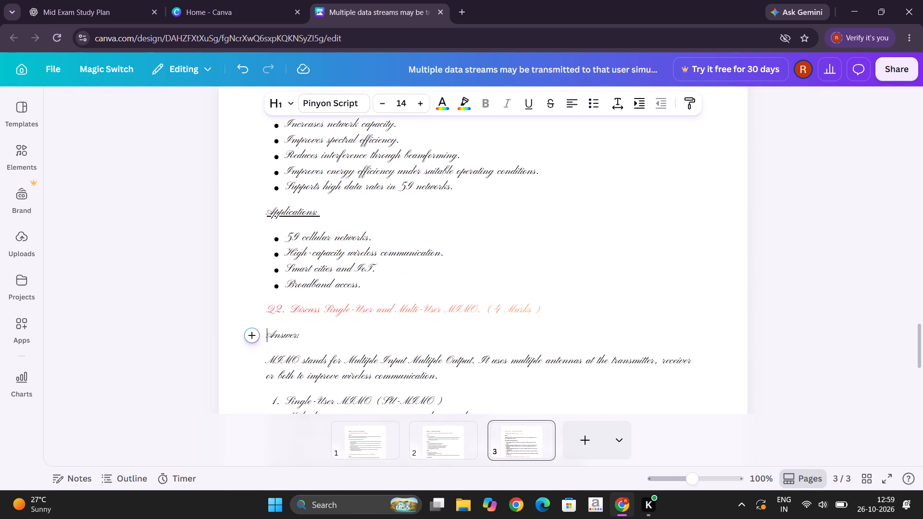
left_click_drag(334, 335, 244, 339)
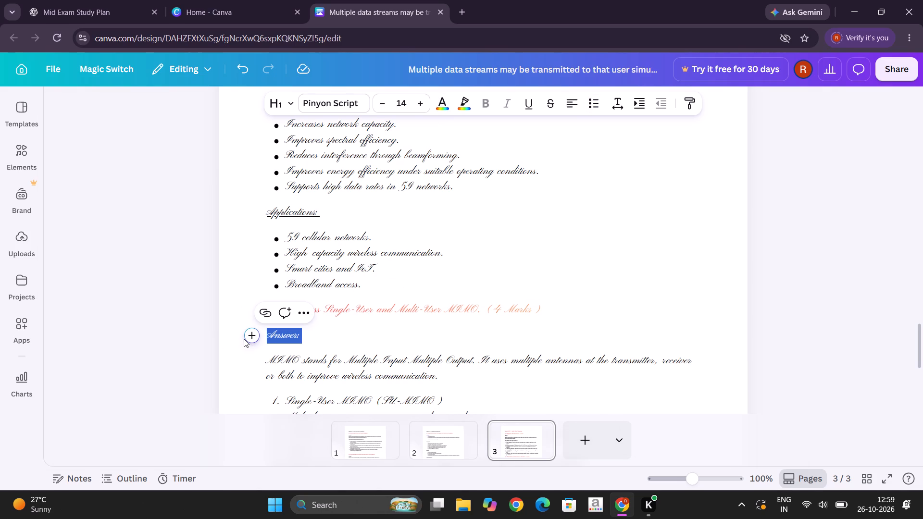
key("ctrl+u")
Underline the numbered subheading "Single-User MIMO (SU-MIMO)" in the Module V Q2 answer.
scroll(314, 360, "down", 3)
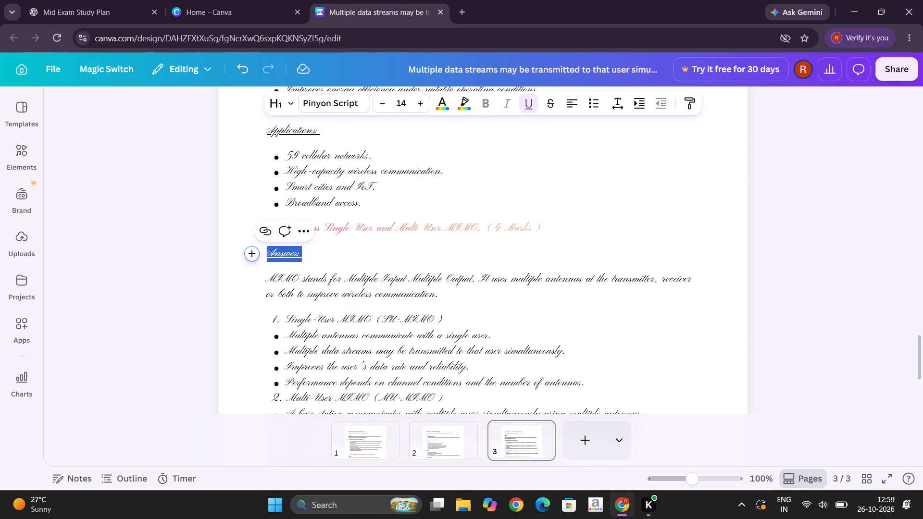
left_click_drag(284, 320, 366, 315)
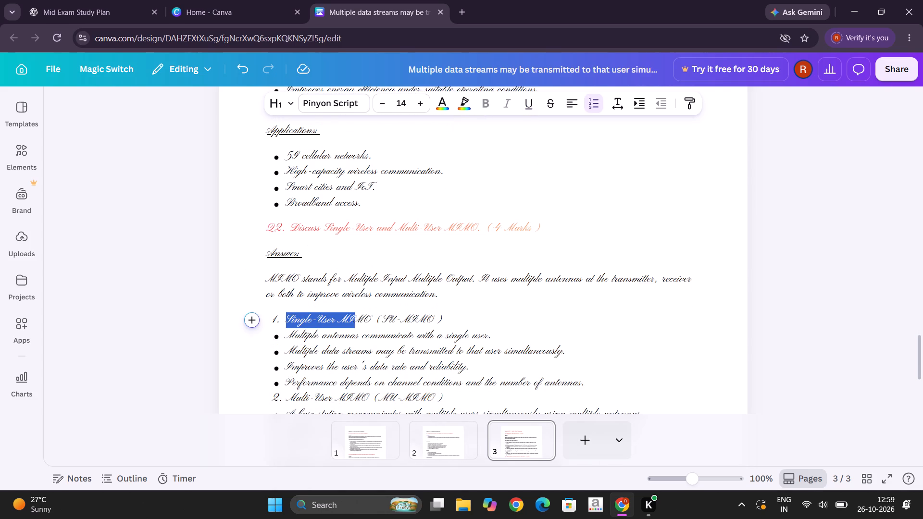
left_click_drag(366, 315, 447, 317)
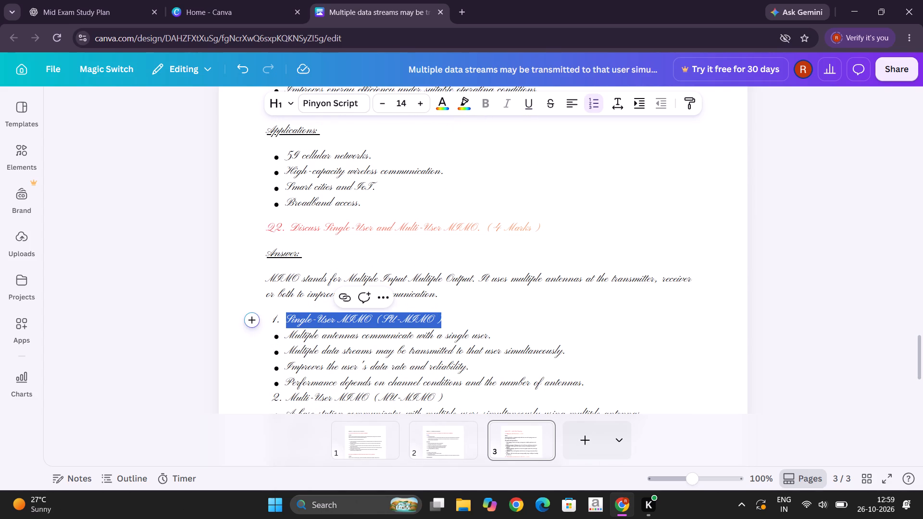
key("ctrl+u")
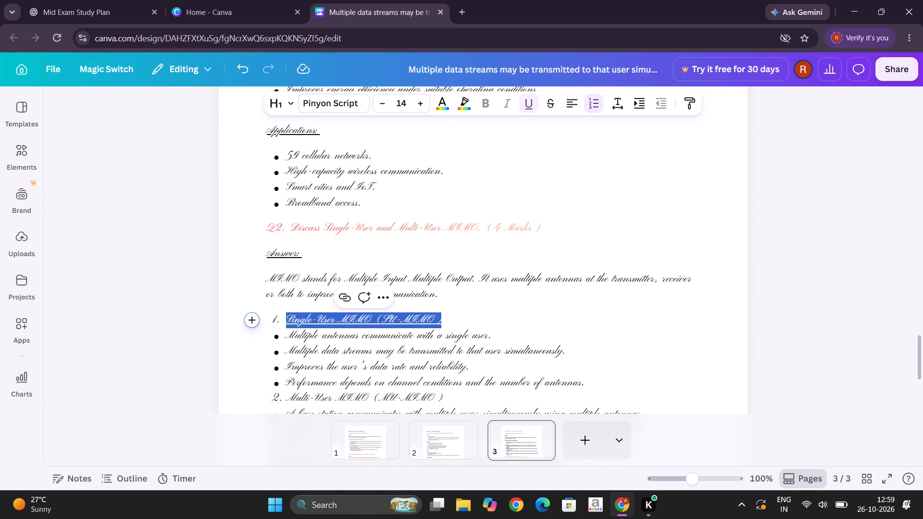
Underline the numbered subheading "Multi-User MIMO (MU-MIMO)" in the Module V Q2 answer.
scroll(392, 347, "down", 2)
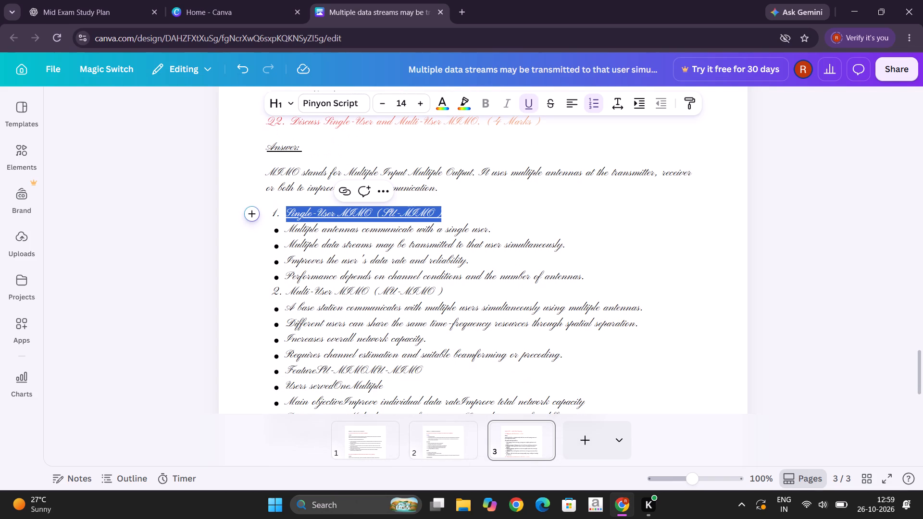
left_click_drag(285, 295, 443, 298)
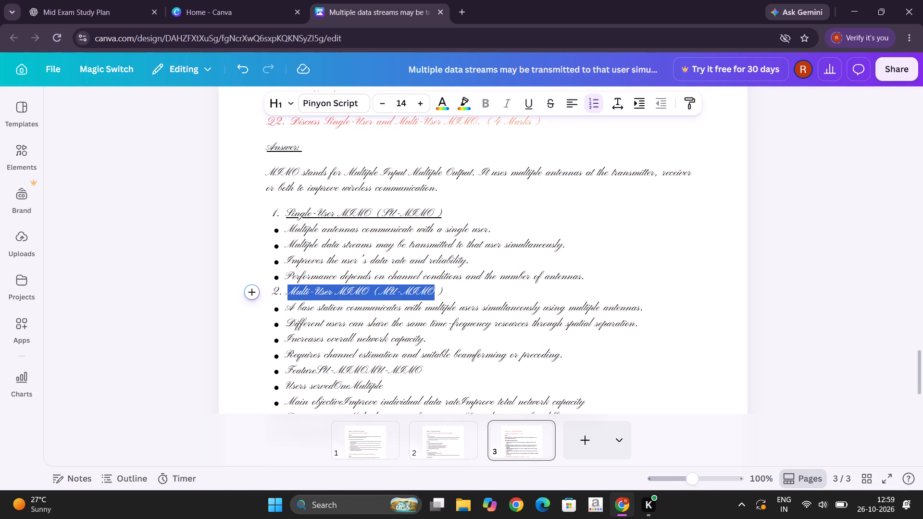
left_click_drag(443, 298, 458, 295)
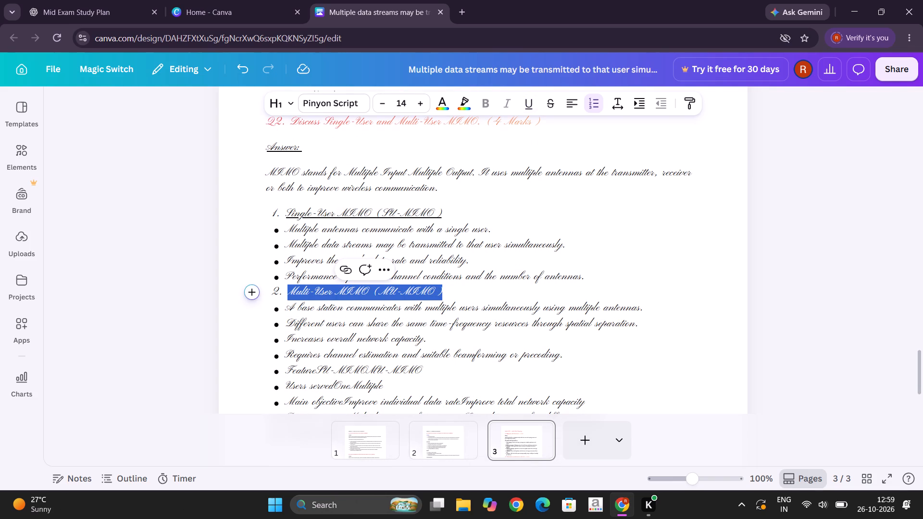
key("ctrl+u")
Take the "Feature SU-MIMO MU-MIMO" comparison header line out of the bulleted list and underline it.
scroll(374, 318, "down", 1)
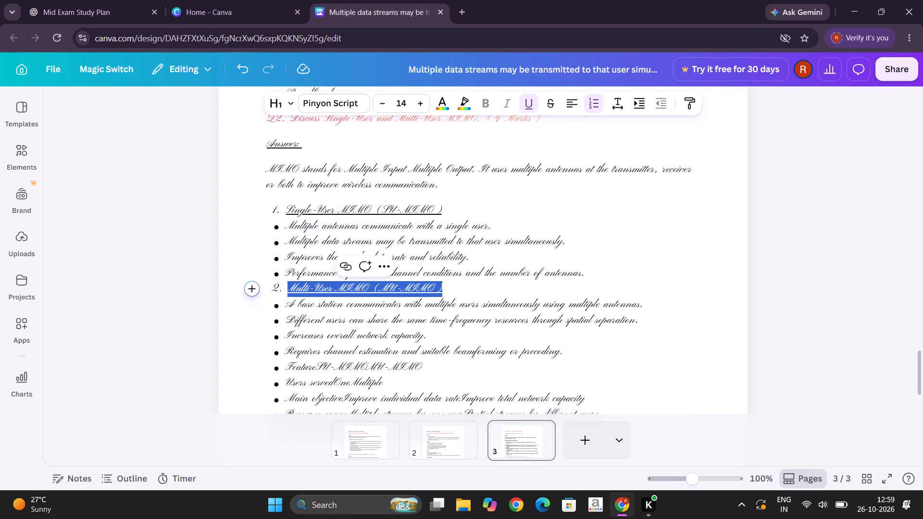
scroll(374, 318, "down", 2)
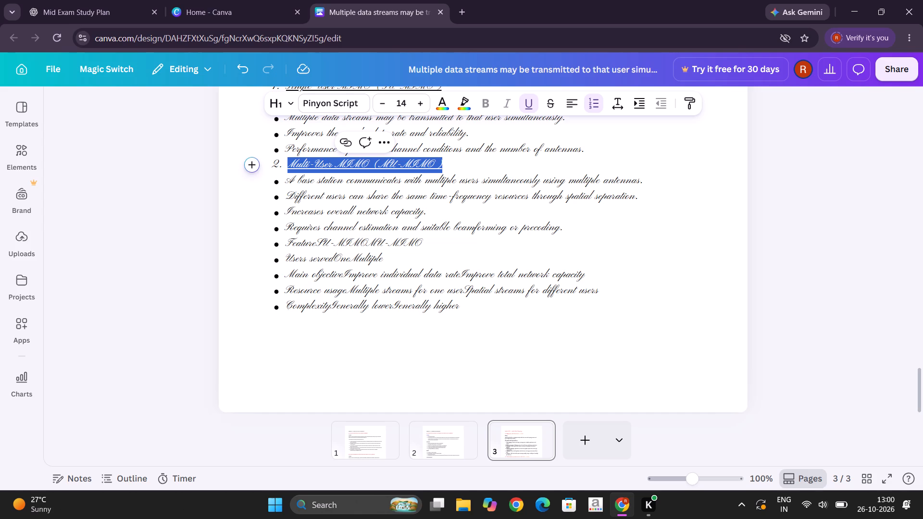
left_click(283, 242)
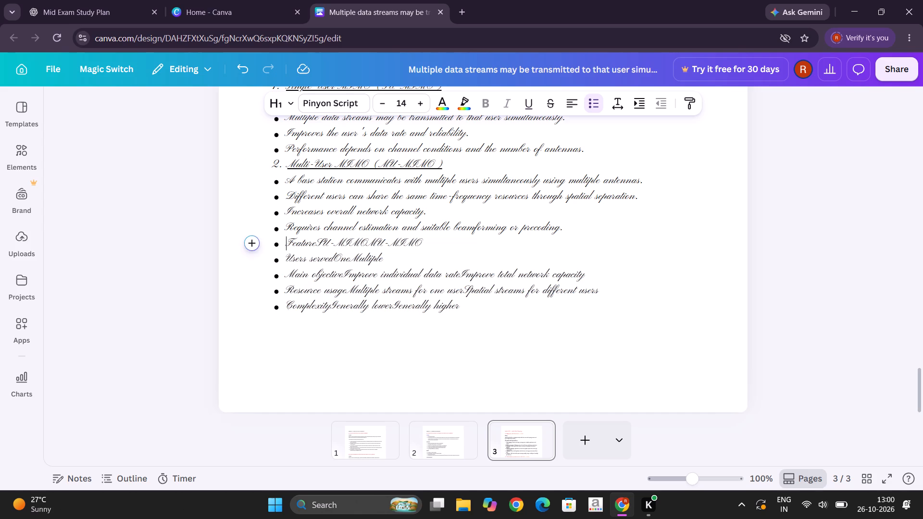
key("BackSpace")
left_click_drag(283, 242, 297, 243)
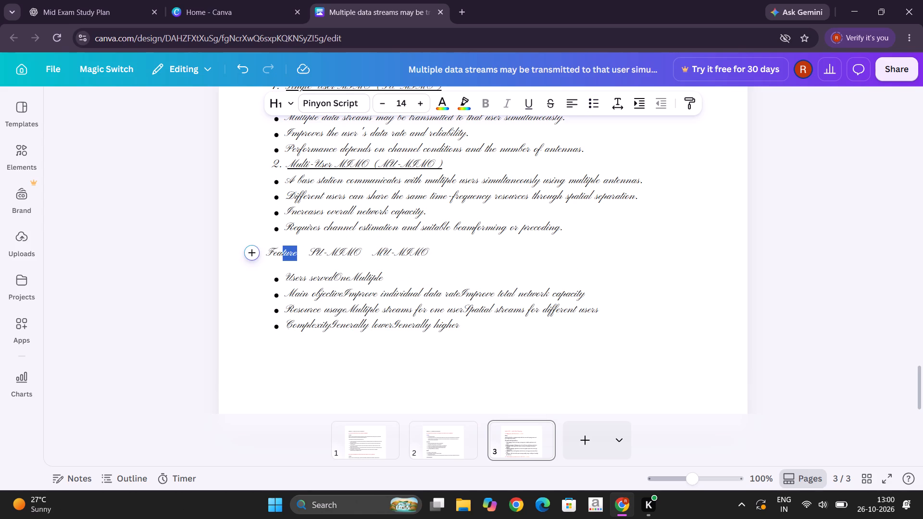
left_click_drag(297, 243, 551, 265)
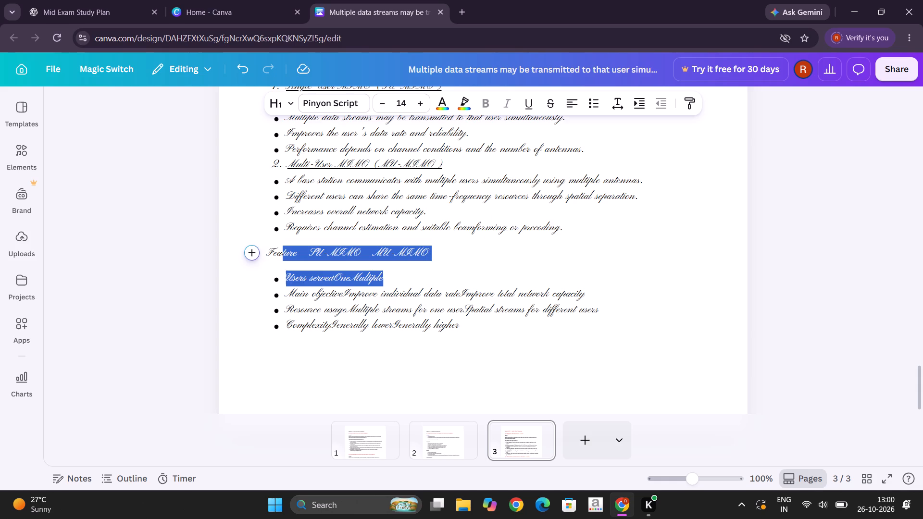
left_click_drag(551, 265, 550, 264)
left_click_drag(550, 264, 449, 248)
left_click_drag(449, 248, 259, 259)
key("ctrl+u")
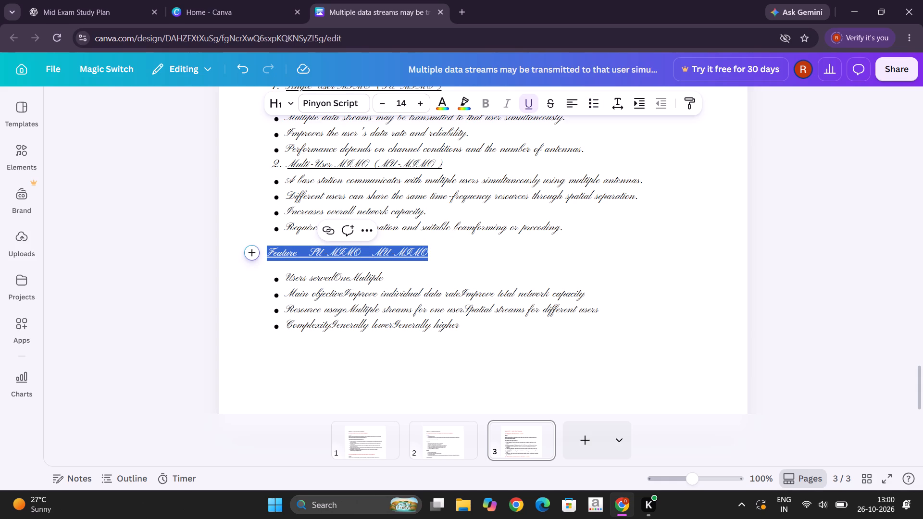
left_click(499, 247)
Review the formatting of the page 3 notes from the Module V Q2 answer back up to the Dynamic Spectrum Access answer.
scroll(418, 246, "up", 3)
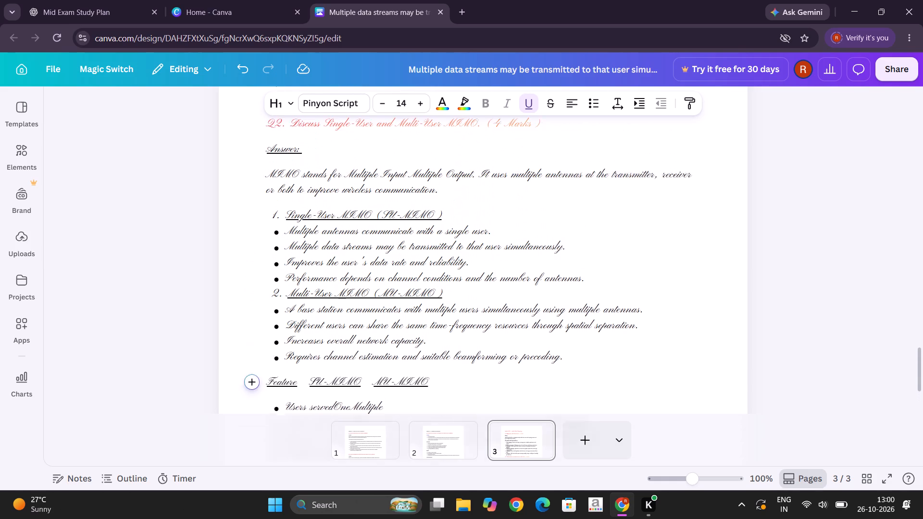
scroll(418, 246, "up", 2)
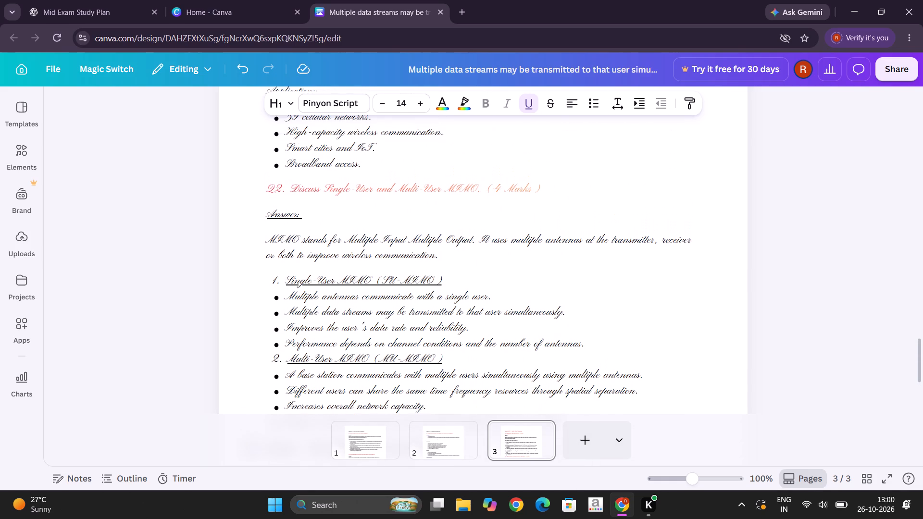
scroll(419, 259, "up", 5)
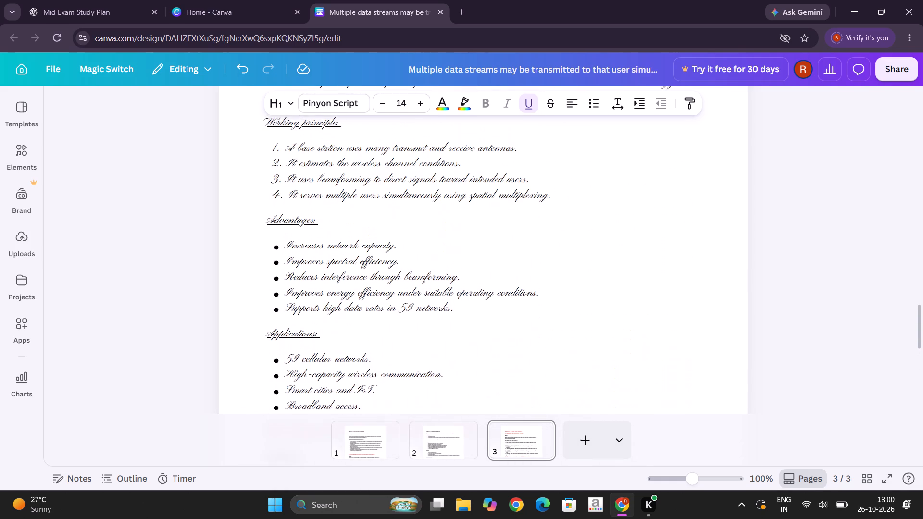
scroll(419, 259, "up", 5)
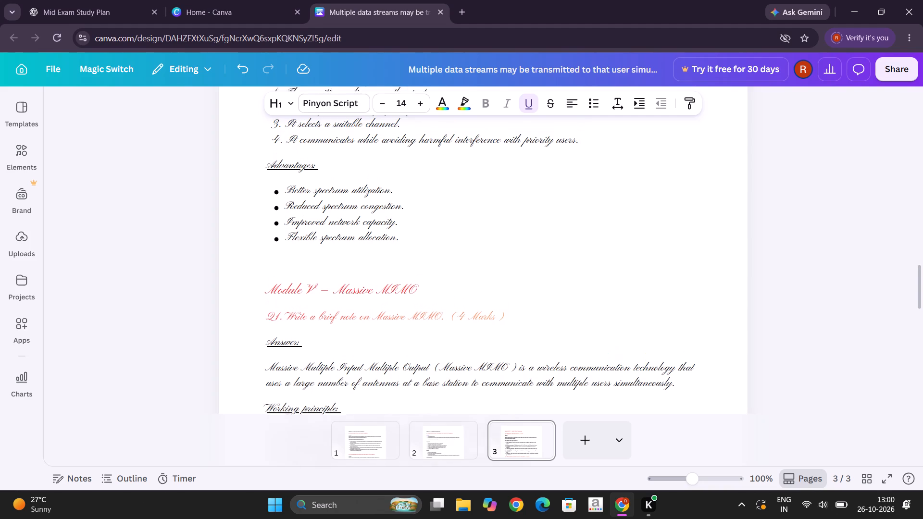
scroll(419, 259, "up", 3)
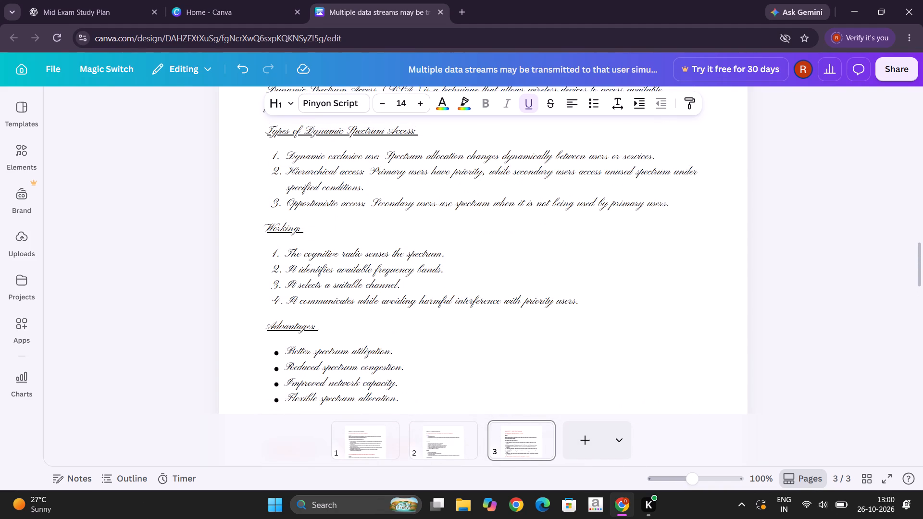
Take the "Advantages in 5G:" subheading out of the numbered list in the Module IV Q1 Cognitive Radio answer.
scroll(419, 259, "up", 4)
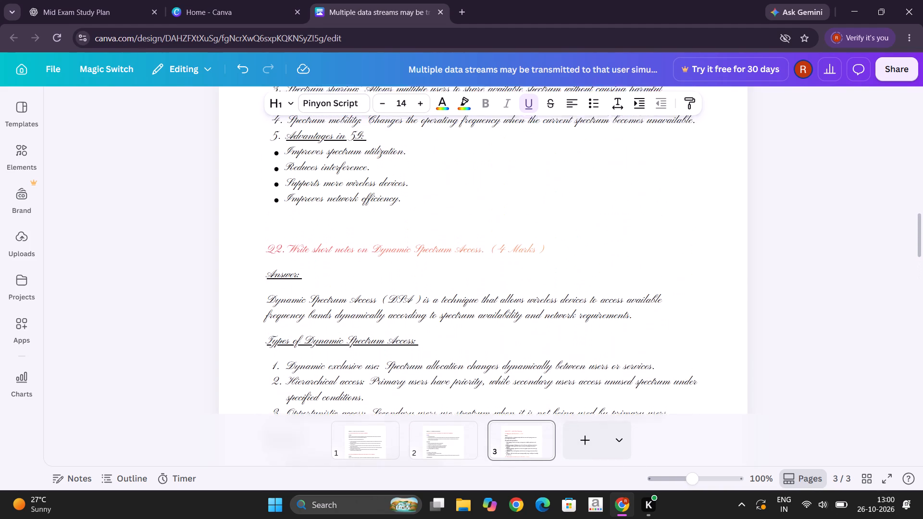
scroll(419, 259, "up", 3)
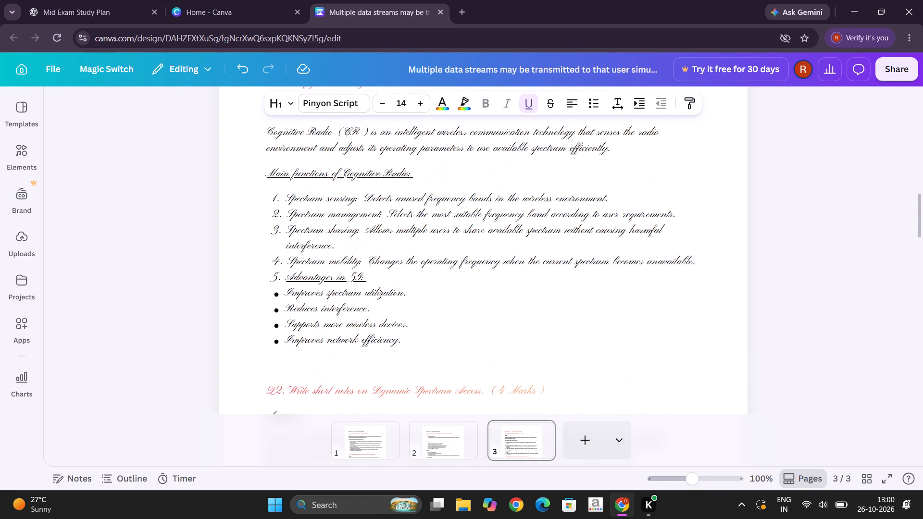
left_click(283, 279)
key("BackSpace")
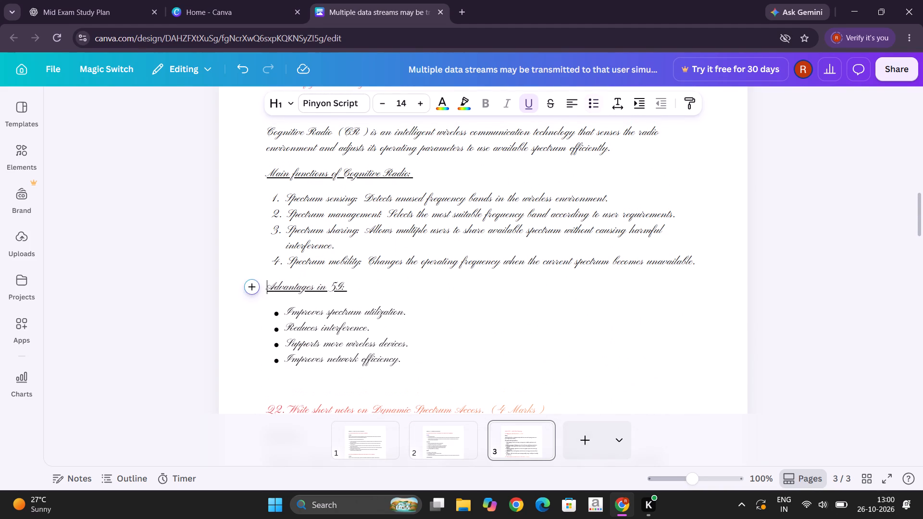
Remove the numbered "Conclusion" item and its text from the end of the Module III Q1 Mobile Cloud Enablers answer.
scroll(287, 226, "up", 5)
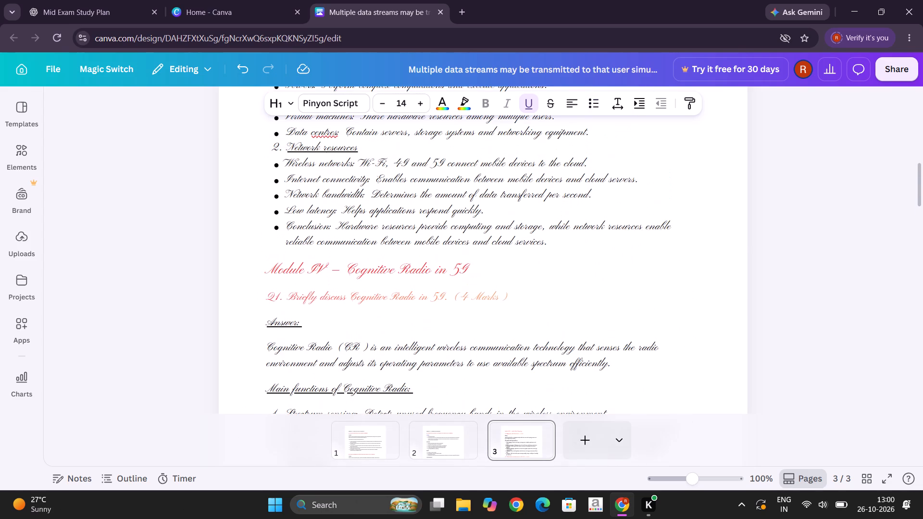
scroll(287, 226, "up", 3)
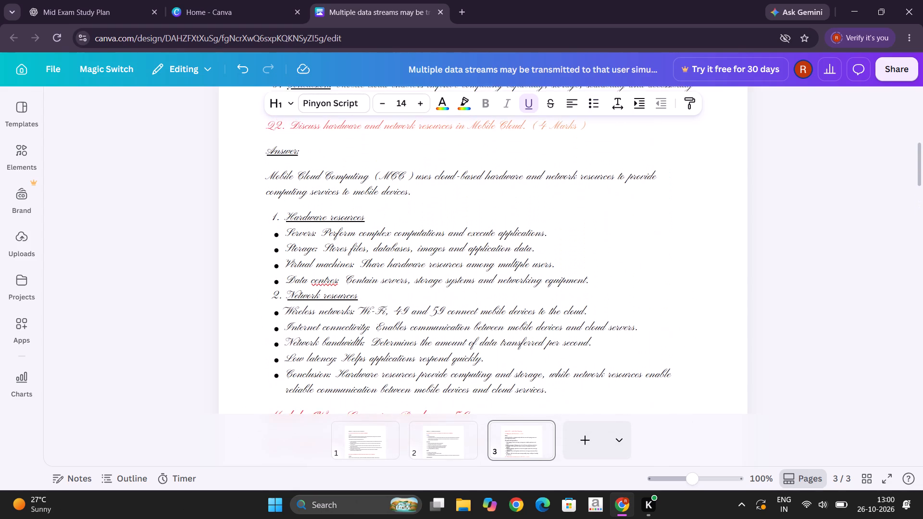
scroll(287, 226, "up", 4)
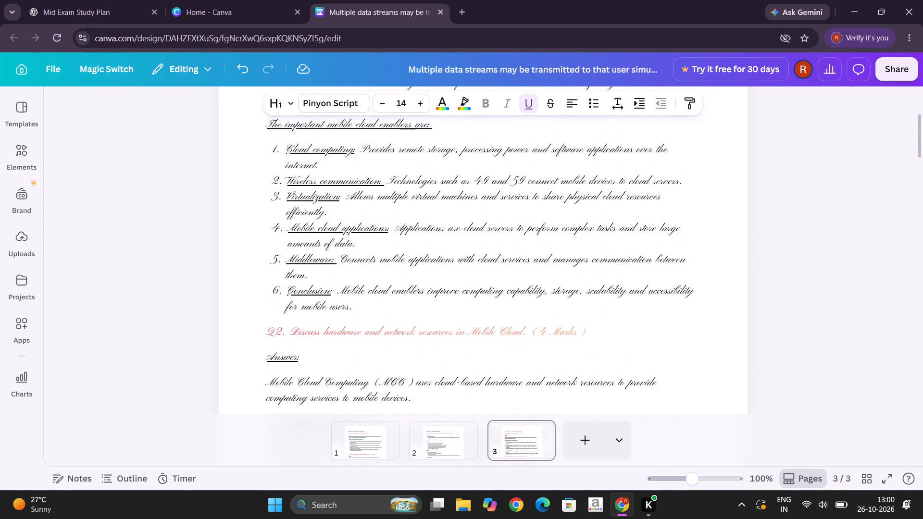
scroll(287, 226, "up", 2)
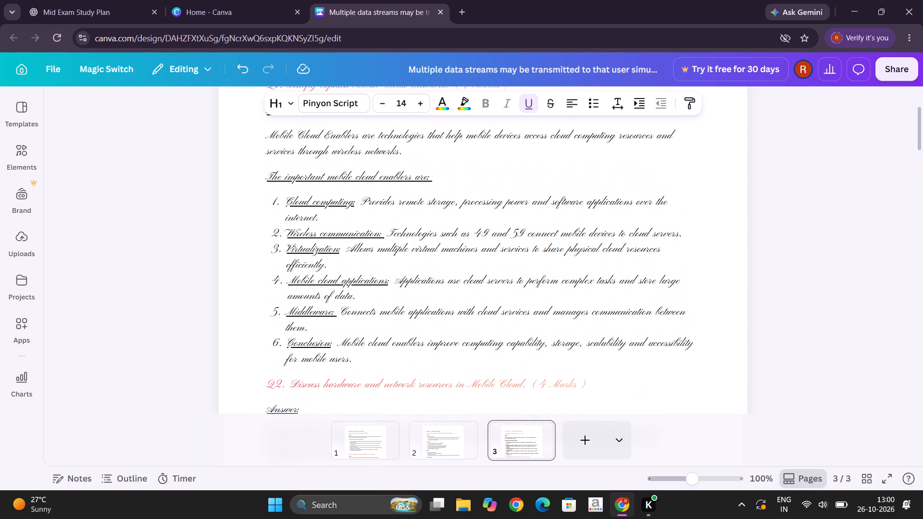
left_click(285, 345)
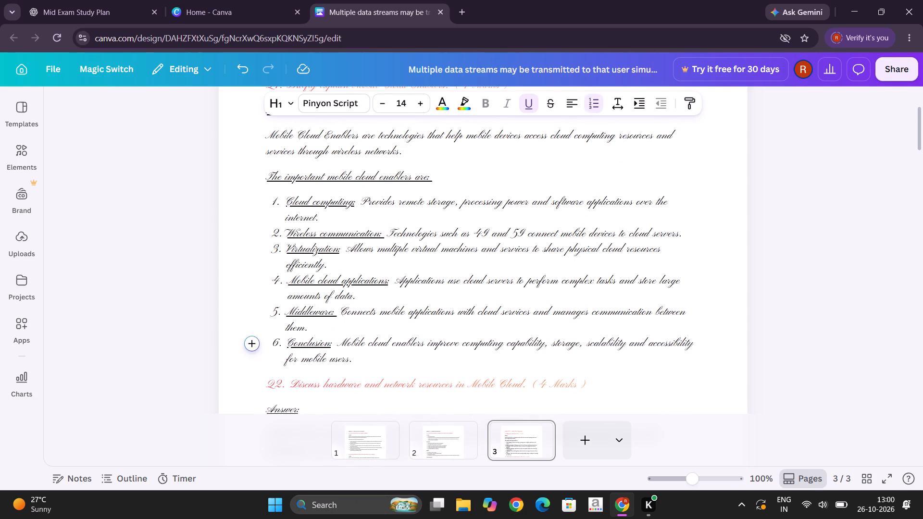
key("BackSpace")
left_click_drag(285, 345, 278, 346)
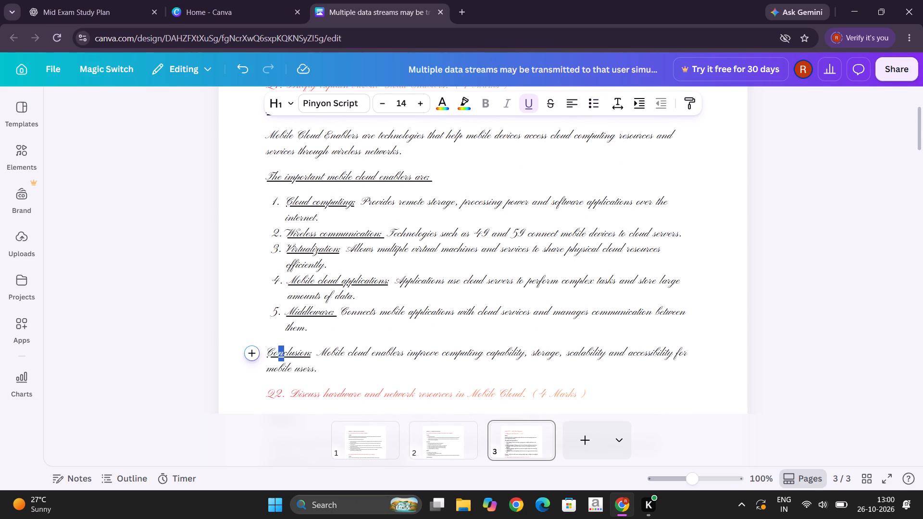
left_click_drag(278, 346, 277, 346)
left_click(277, 346)
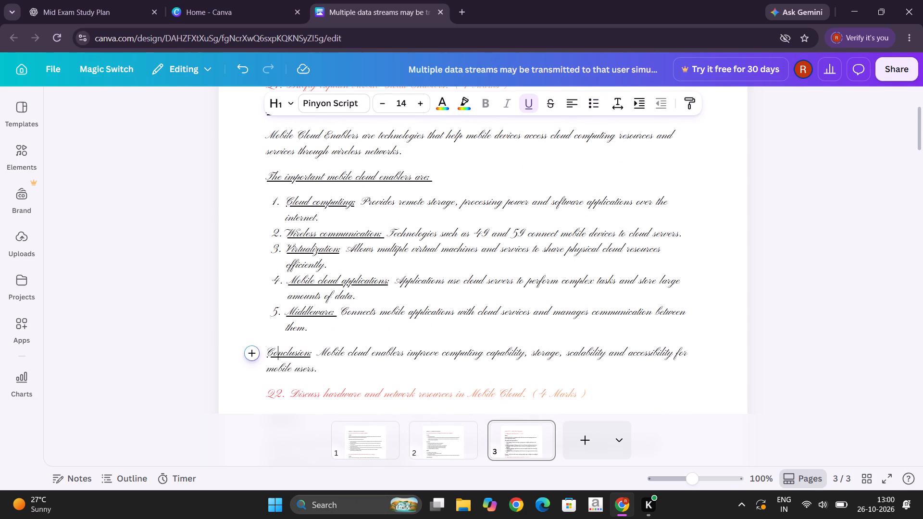
left_click(265, 356)
left_click_drag(265, 356, 313, 371)
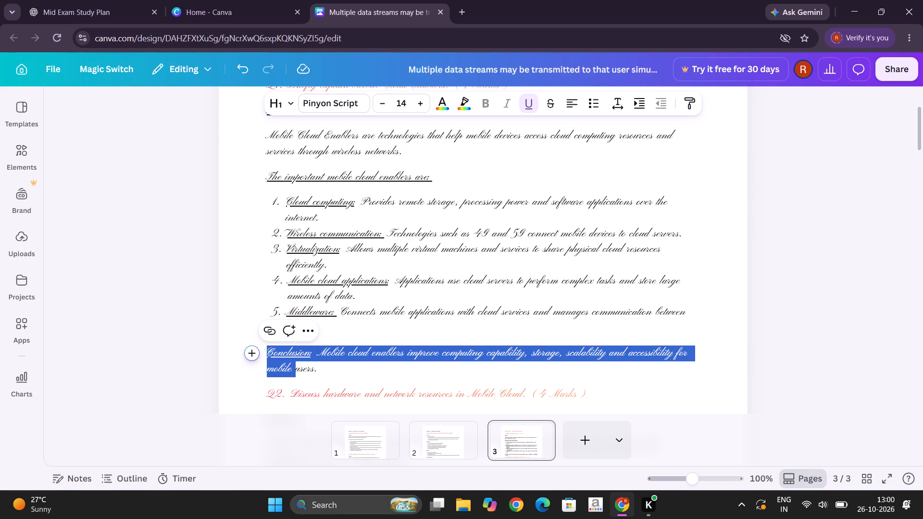
left_click_drag(313, 371, 314, 371)
key("BackSpace")
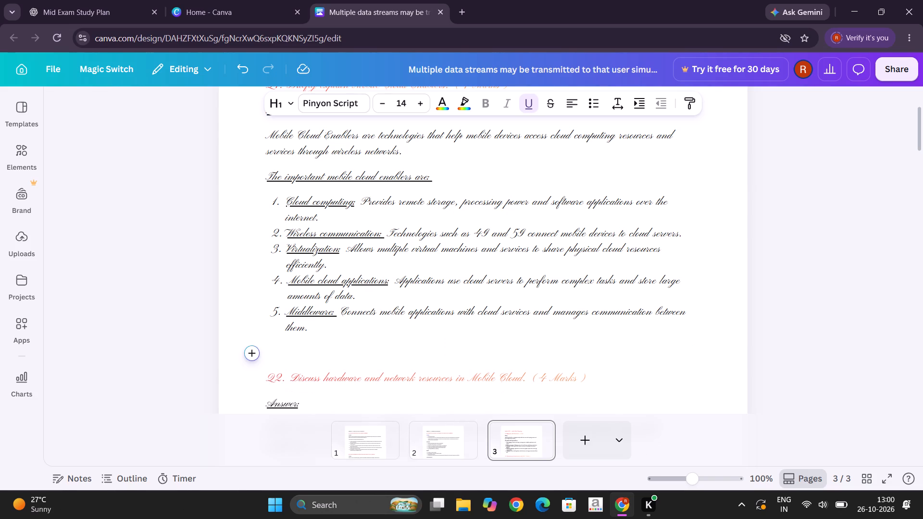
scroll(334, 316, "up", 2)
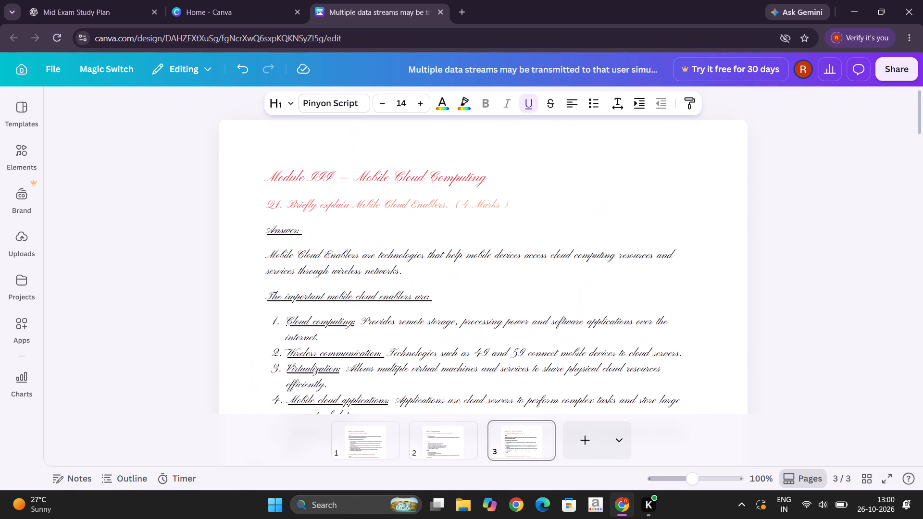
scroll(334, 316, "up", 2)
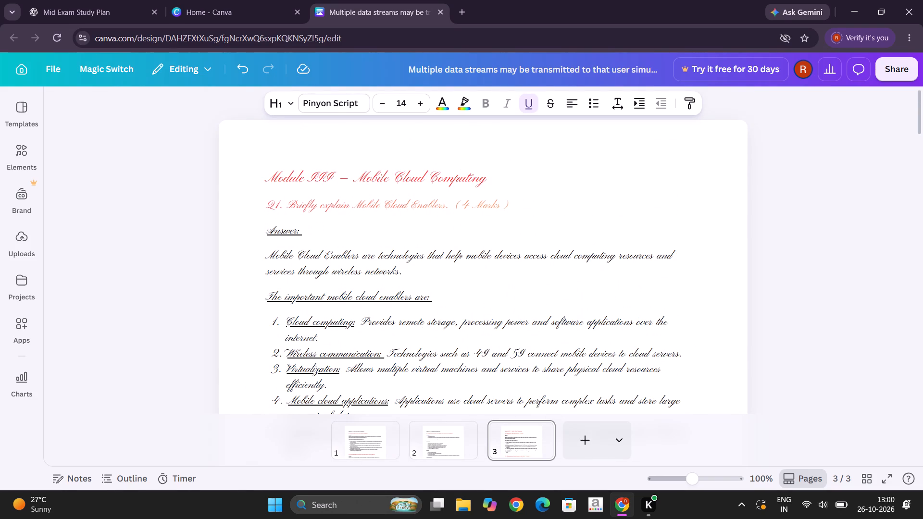